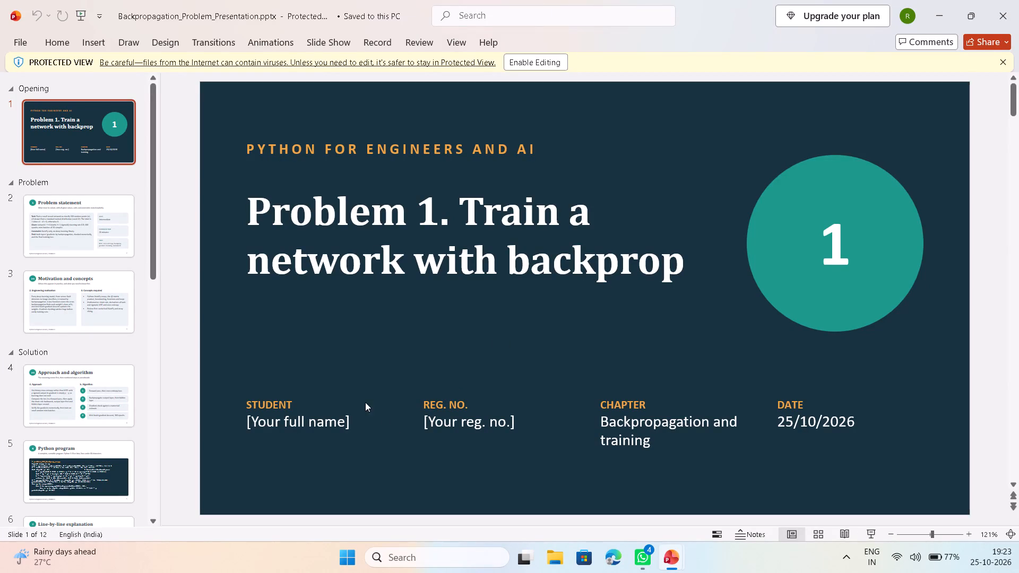
# Enable editing for the protected presentation.
pyautogui.click(537, 65)
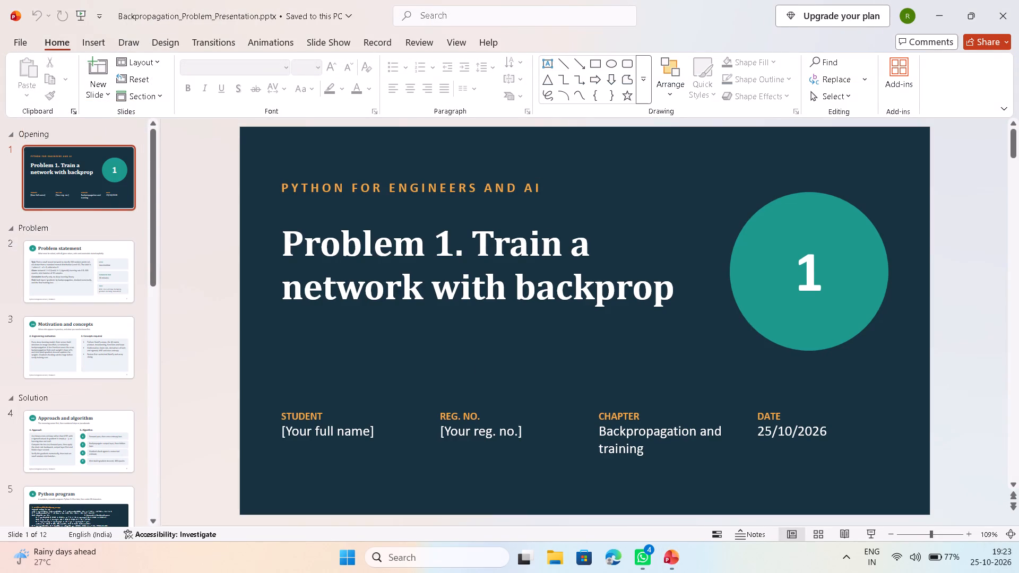
# Replace the "[Your full name]" placeholder under STUDENT on the title slide with the student's full name.
pyautogui.click(372, 436)
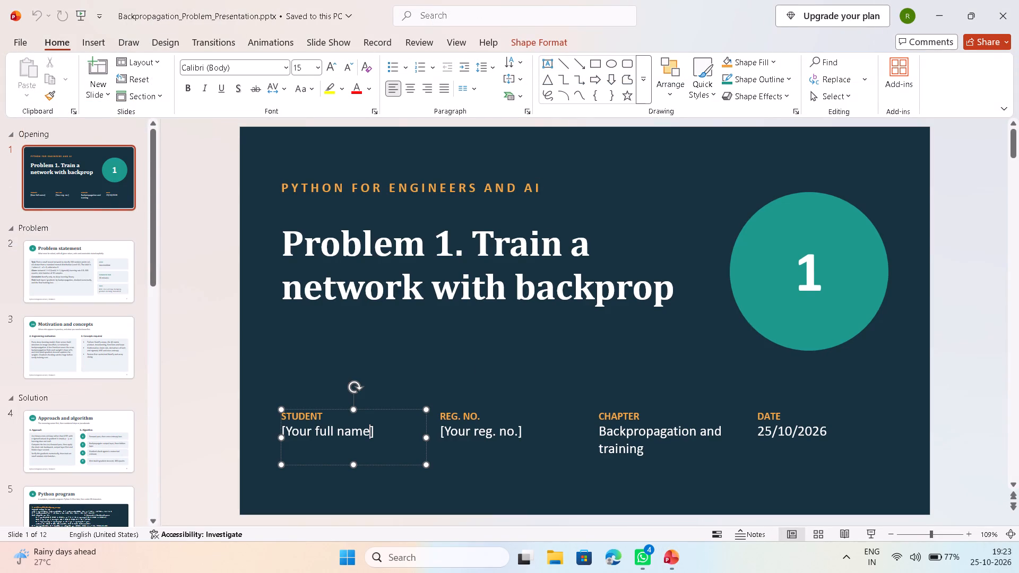
pyautogui.click(389, 434)
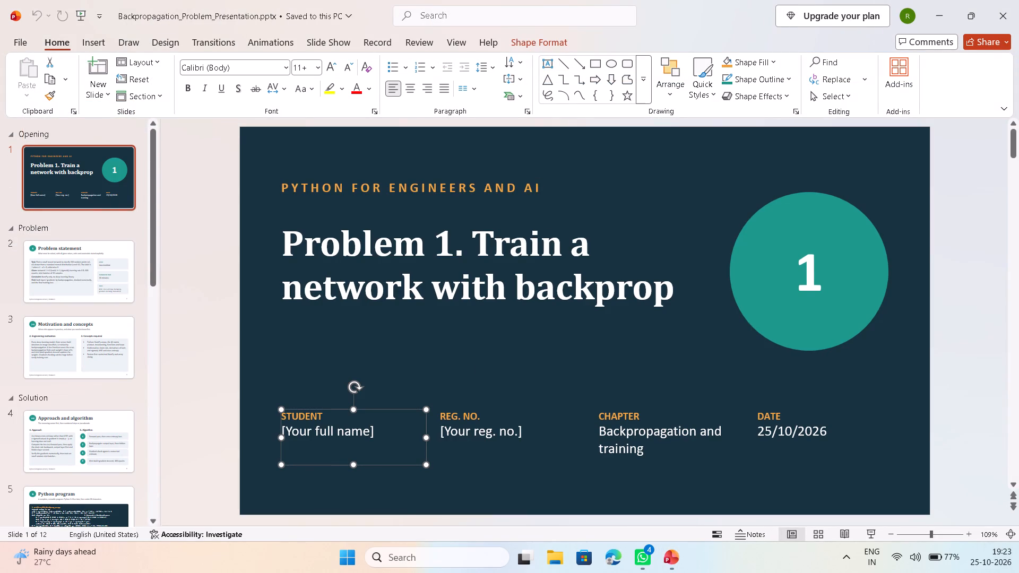
pyautogui.click(376, 431)
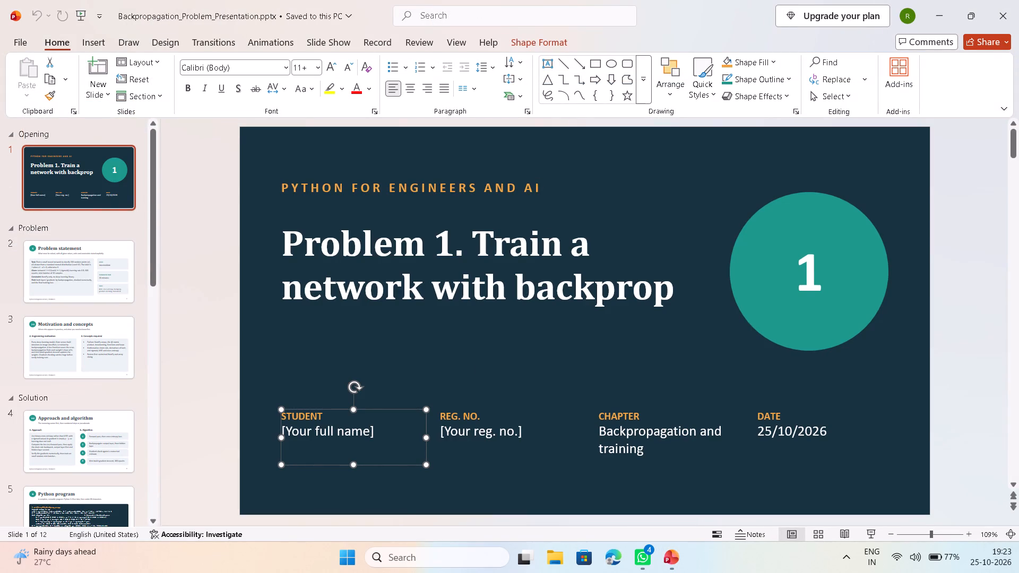
pyautogui.click(371, 430)
pyautogui.click(376, 430)
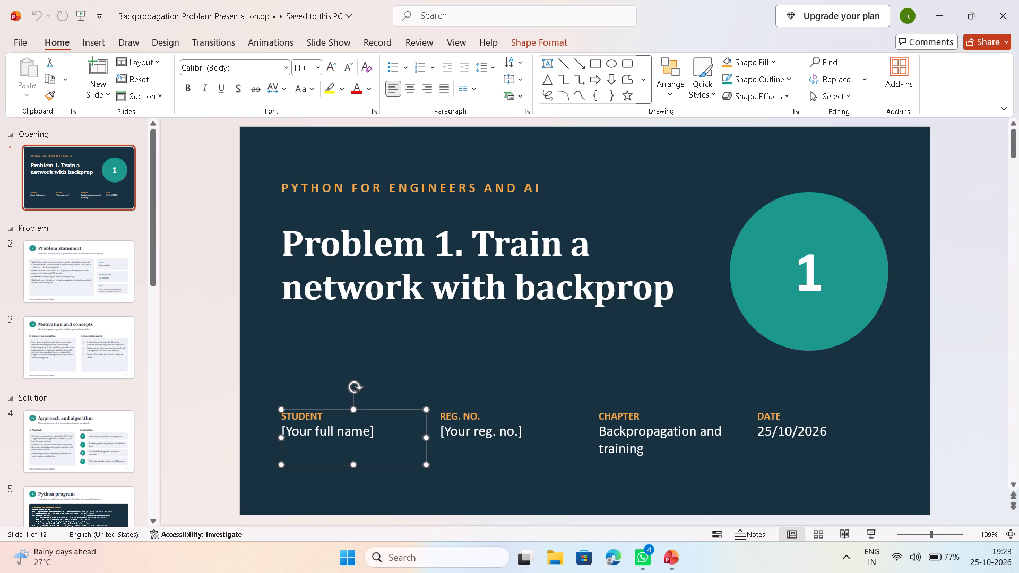
pyautogui.click(379, 431)
pyautogui.click(361, 428)
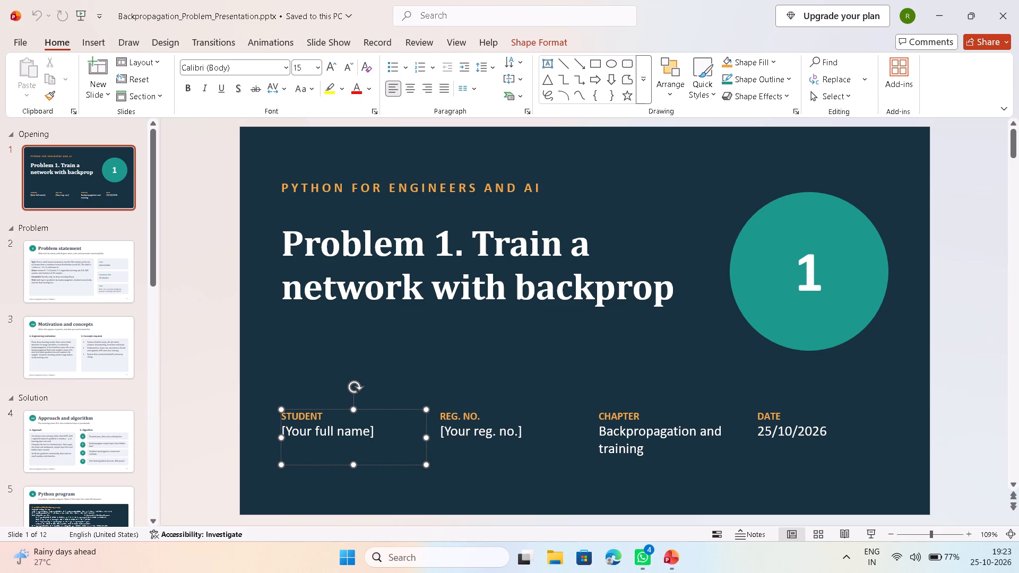
pyautogui.click(377, 428)
pyautogui.click(364, 429)
pyautogui.press('Right')
pyautogui.press('Right')
pyautogui.press('BackSpace')
pyautogui.press('BackSpace')
pyautogui.press('BackSpace')
pyautogui.press('BackSpace')
pyautogui.press('BackSpace')
pyautogui.press('BackSpace')
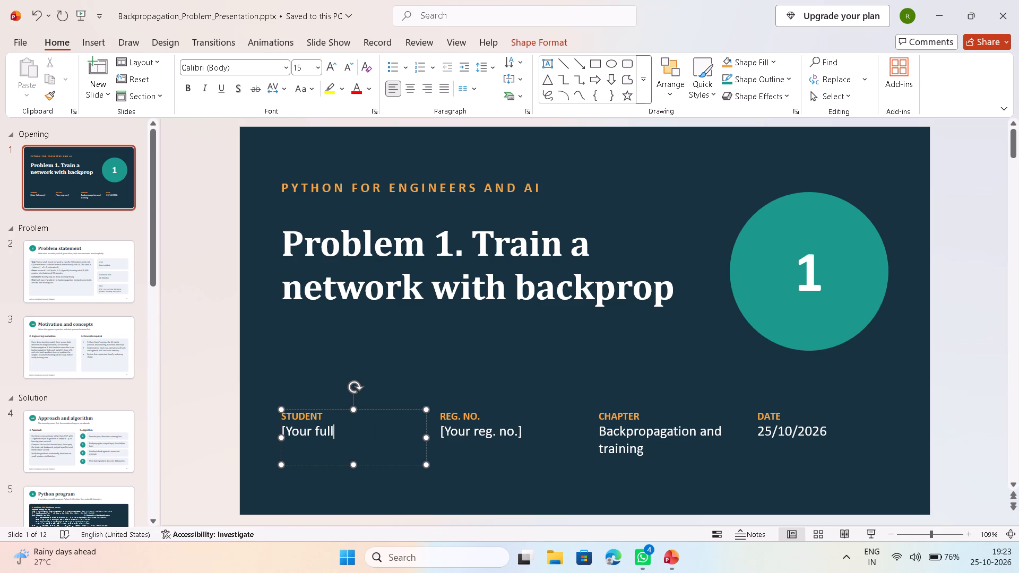
pyautogui.press('BackSpace')
pyautogui.press('BackSpace')
pyautogui.press('BackSpace')
pyautogui.press('BackSpace')
pyautogui.press('BackSpace')
pyautogui.press('BackSpace')
pyautogui.press('BackSpace')
pyautogui.press('BackSpace')
pyautogui.press('BackSpace')
pyautogui.press('BackSpace')
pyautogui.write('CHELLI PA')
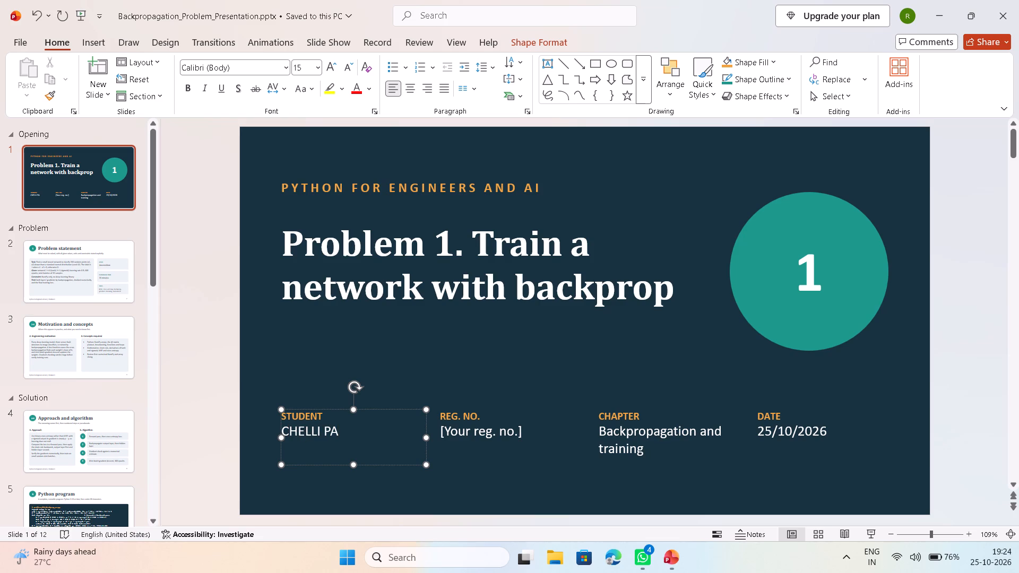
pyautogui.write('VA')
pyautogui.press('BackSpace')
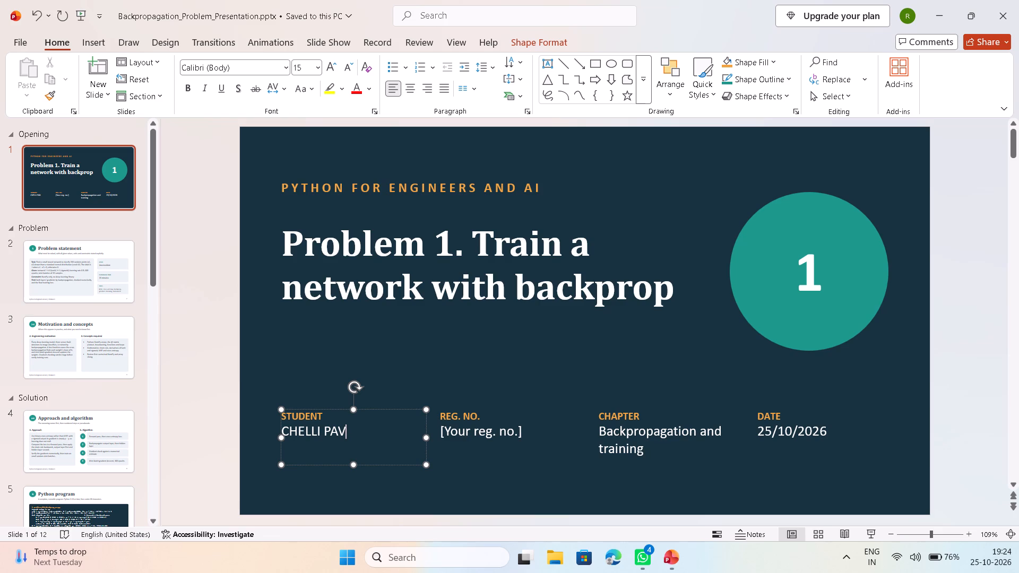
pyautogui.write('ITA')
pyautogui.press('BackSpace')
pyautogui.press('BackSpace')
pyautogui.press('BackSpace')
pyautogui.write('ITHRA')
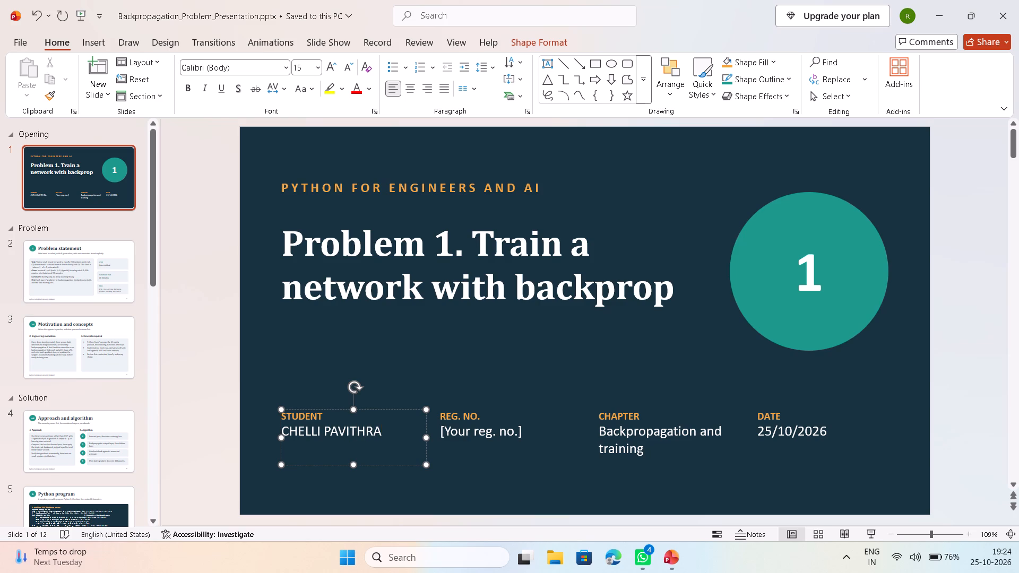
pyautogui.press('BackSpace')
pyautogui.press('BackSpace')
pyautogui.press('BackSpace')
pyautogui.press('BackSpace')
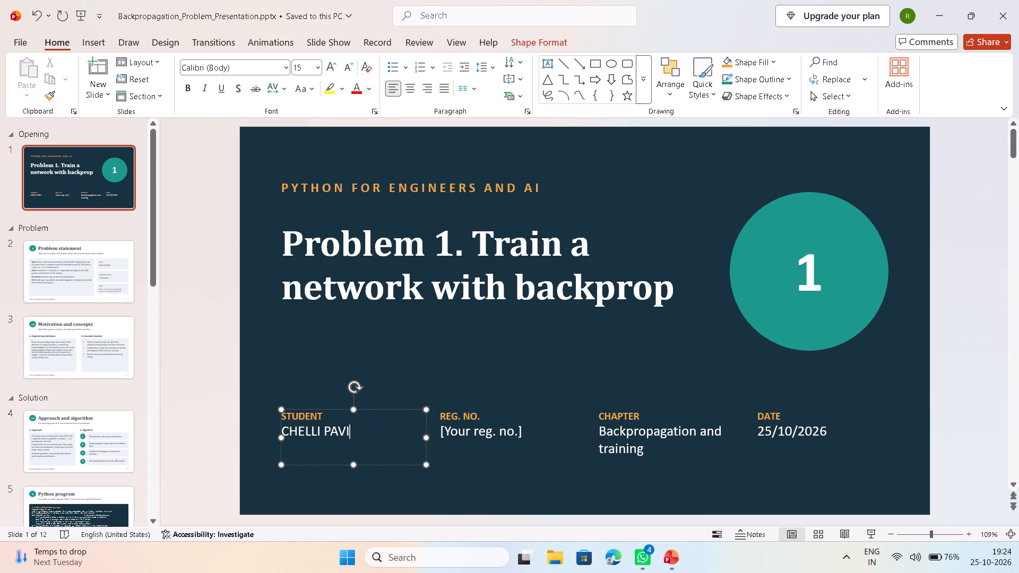
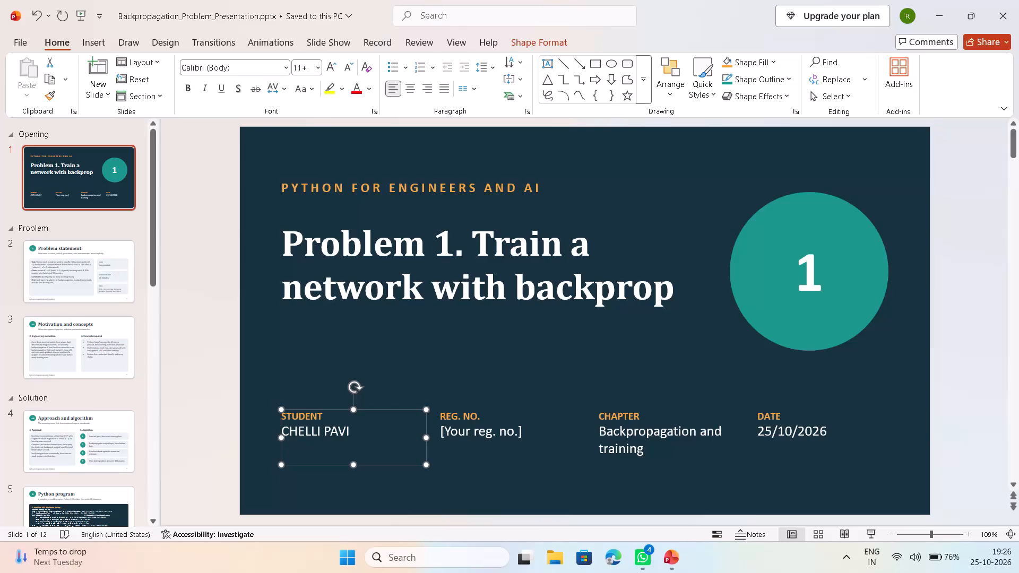
# Finish entering the student's full name under STUDENT on the title slide, correcting the misspelled surname.
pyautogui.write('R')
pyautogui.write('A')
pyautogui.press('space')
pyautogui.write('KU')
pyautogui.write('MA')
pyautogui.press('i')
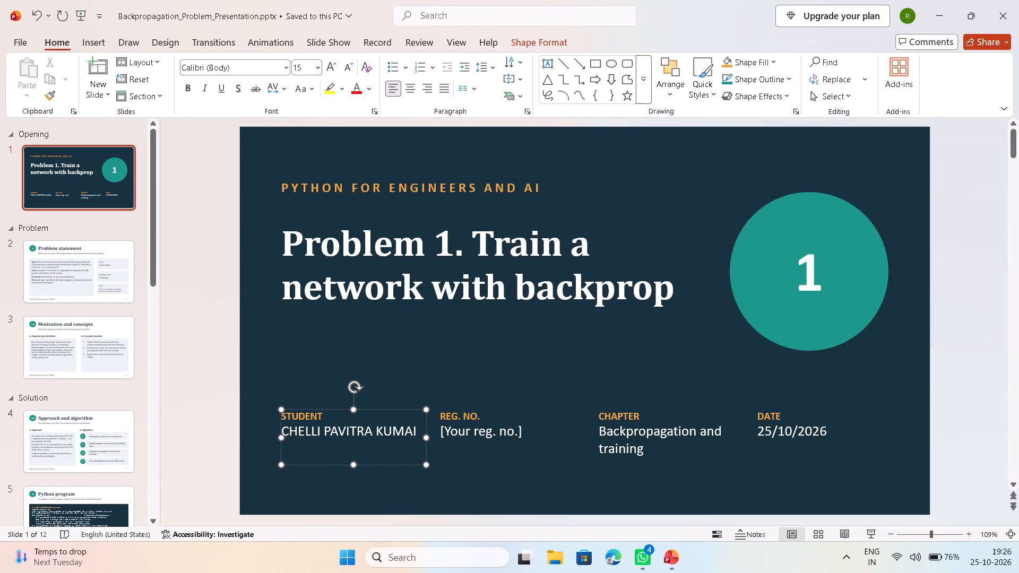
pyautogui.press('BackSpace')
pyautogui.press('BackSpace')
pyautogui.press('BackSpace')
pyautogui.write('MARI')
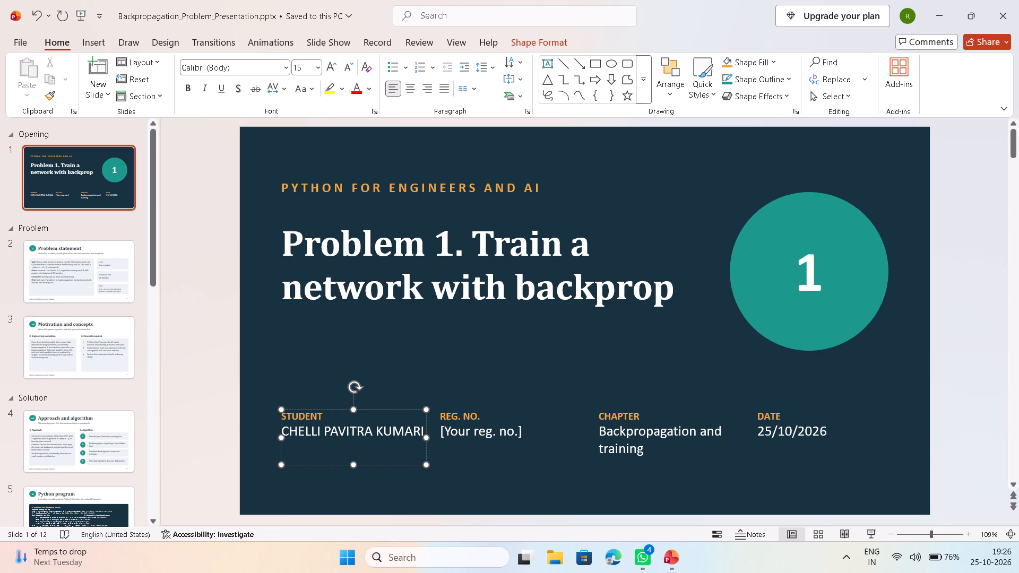
# Replace the "[Your reg. no.]" placeholder under REG. NO. on the title slide with the student's registration number.
pyautogui.click(519, 433)
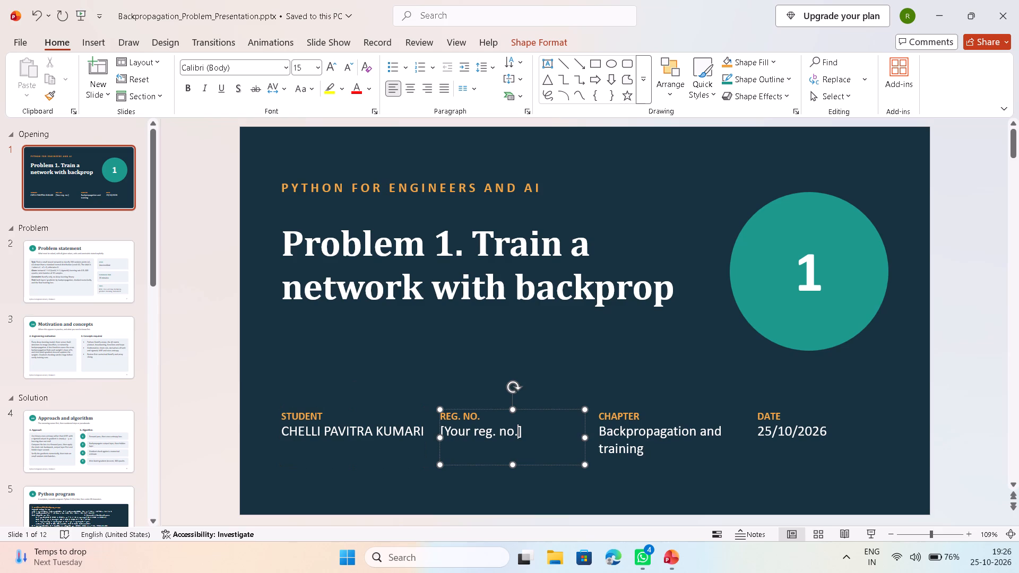
pyautogui.click(529, 433)
pyautogui.press('Right')
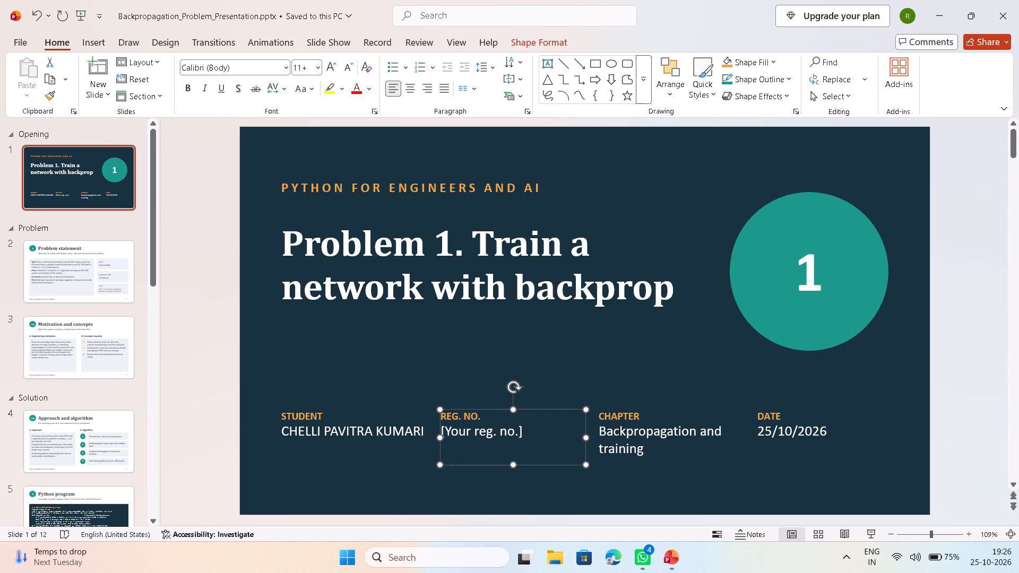
pyautogui.click(519, 432)
pyautogui.press('Right')
pyautogui.press('BackSpace')
pyautogui.press('BackSpace')
pyautogui.press('BackSpace')
pyautogui.press('BackSpace')
pyautogui.press('BackSpace')
pyautogui.press('BackSpace')
pyautogui.press('BackSpace')
pyautogui.press('BackSpace')
pyautogui.press('BackSpace')
pyautogui.press('BackSpace')
pyautogui.press('BackSpace')
pyautogui.press('BackSpace')
pyautogui.press('BackSpace')
pyautogui.press('BackSpace')
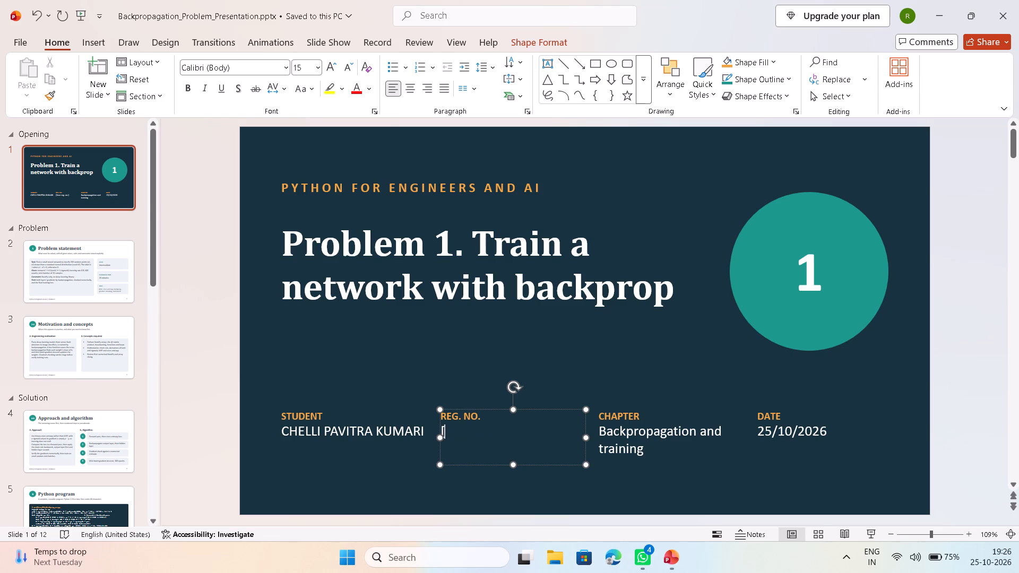
pyautogui.press('BackSpace')
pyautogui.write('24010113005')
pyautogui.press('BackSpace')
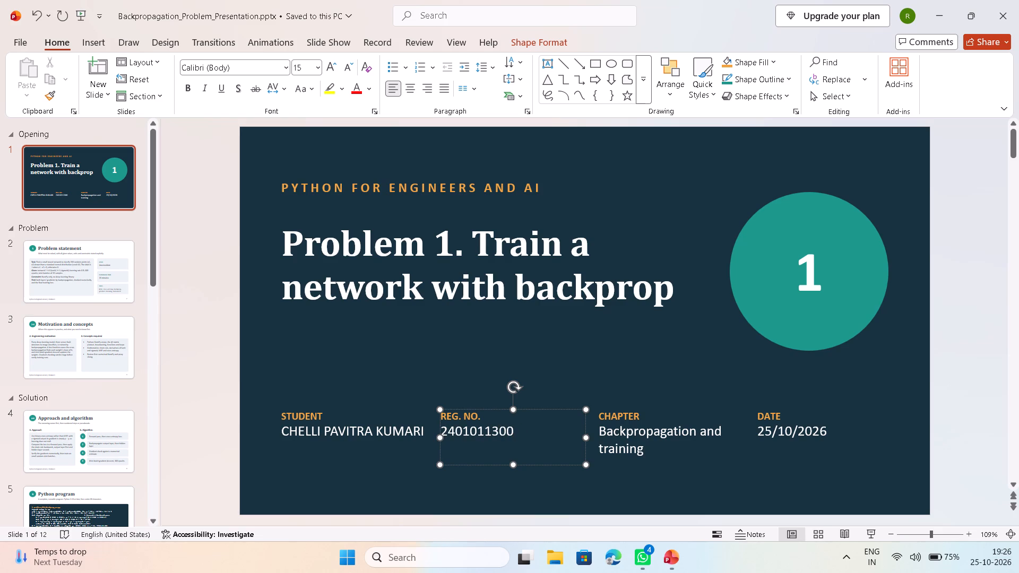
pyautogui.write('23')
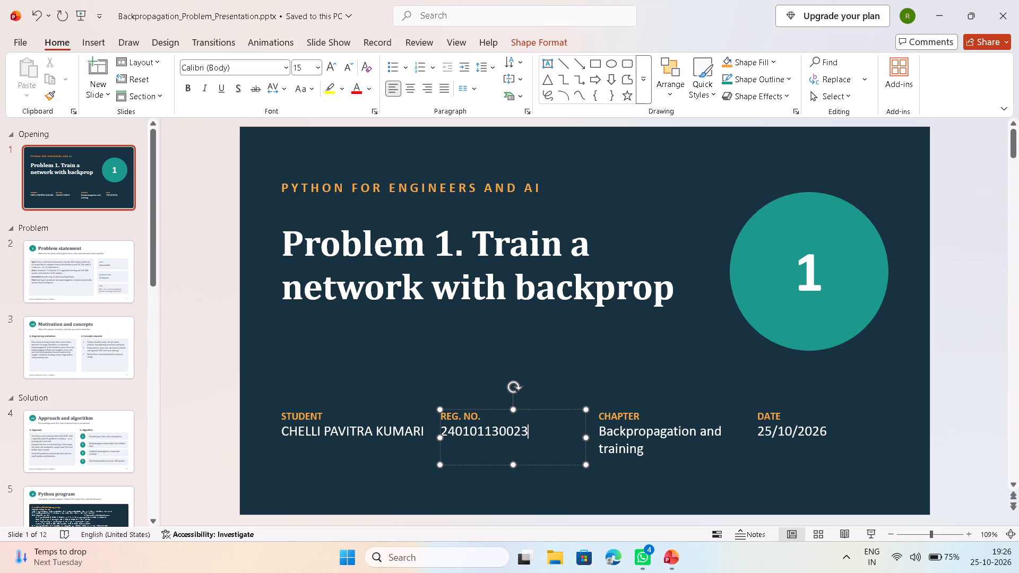
# Clear the "Backpropagation and training" text under CHAPTER on the title slide, keeping the CHAPTER label.
pyautogui.click(653, 450)
pyautogui.press('BackSpace')
pyautogui.press('BackSpace')
pyautogui.press('BackSpace')
pyautogui.press('BackSpace')
pyautogui.press('BackSpace')
pyautogui.press('BackSpace')
pyautogui.press('BackSpace')
pyautogui.press('BackSpace')
pyautogui.press('BackSpace')
pyautogui.press('BackSpace')
pyautogui.press('BackSpace')
pyautogui.press('BackSpace')
pyautogui.press('BackSpace')
pyautogui.press('BackSpace')
pyautogui.press('BackSpace')
pyautogui.press('BackSpace')
pyautogui.press('BackSpace')
pyautogui.press('BackSpace')
pyautogui.press('BackSpace')
pyautogui.press('BackSpace')
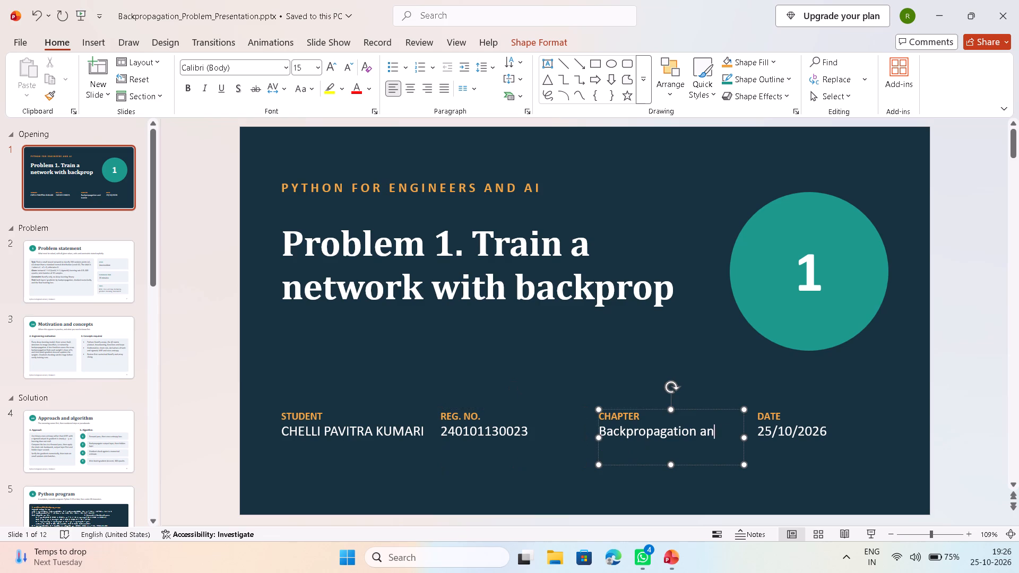
pyautogui.press('BackSpace')
pyautogui.press('BackSpace')
pyautogui.press('BackSpace')
pyautogui.press('BackSpace')
pyautogui.press('BackSpace')
pyautogui.press('BackSpace')
pyautogui.press('BackSpace')
pyautogui.press('BackSpace')
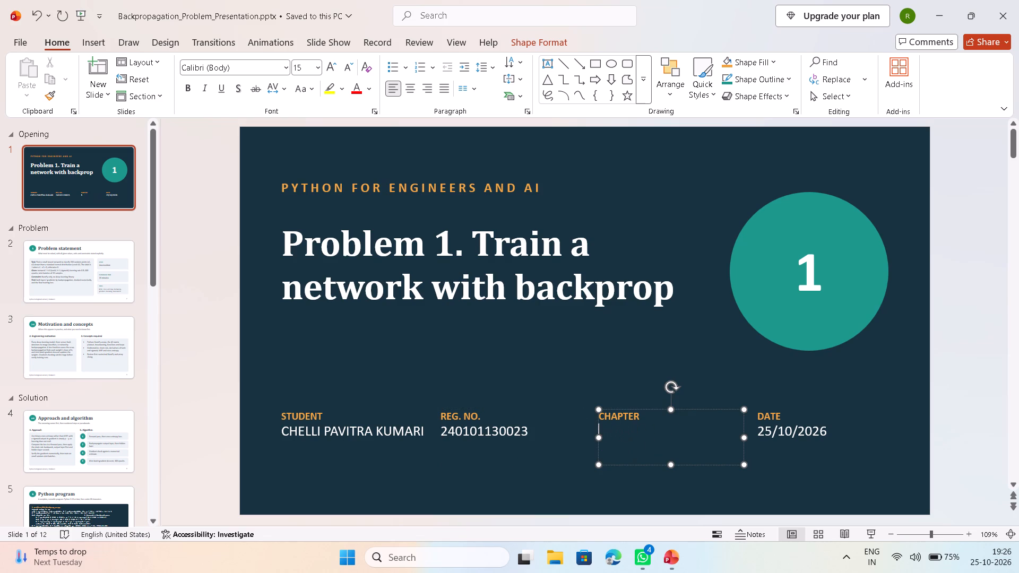
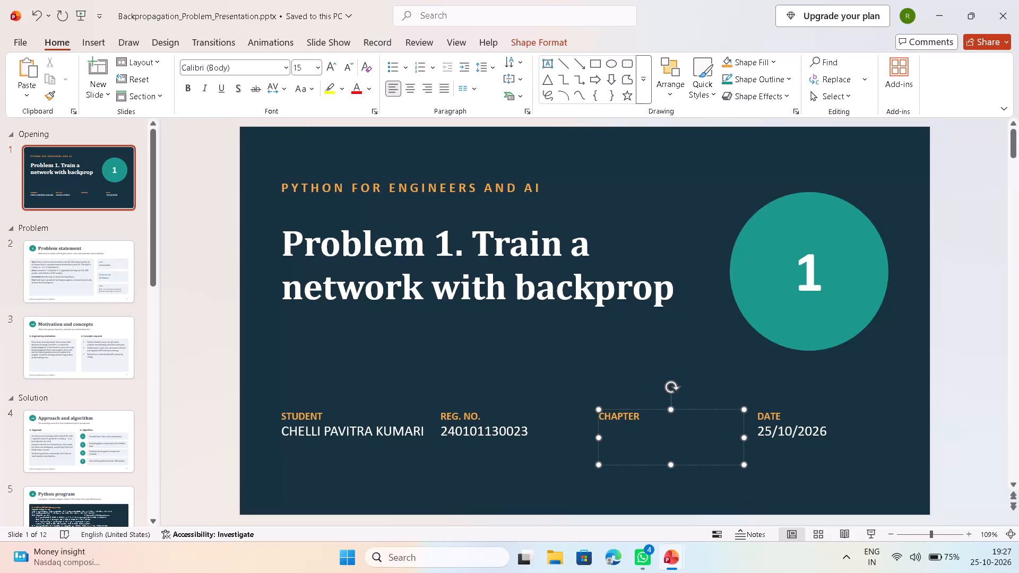
# Paste the copied chapter topics list under CHAPTER and remove the blank line between "Gradient checking" and "Mini-batch gradient descent".
pyautogui.hotkey('ctrl', 'v')
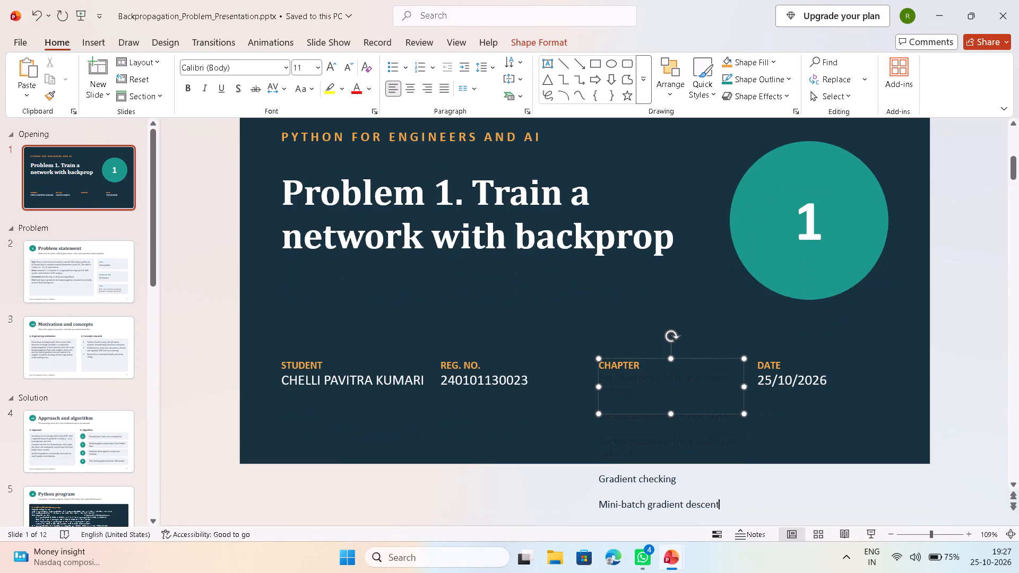
pyautogui.click(696, 490)
pyautogui.press('BackSpace')
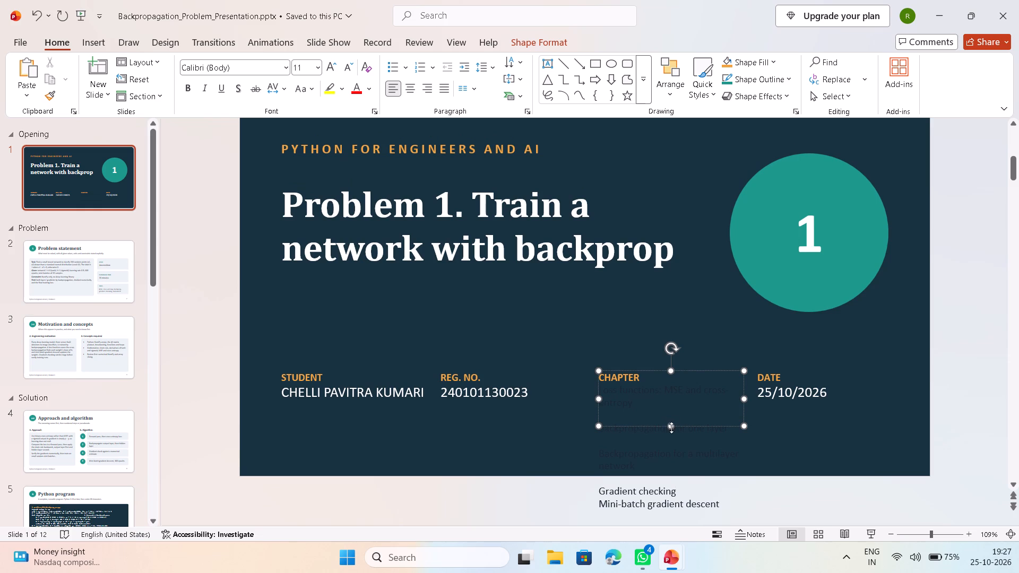
# Extend the CHAPTER text box downward past the slide's lower edge so it encloses the whole pasted topics list.
pyautogui.moveTo(671, 428); pyautogui.dragTo(687, 514)
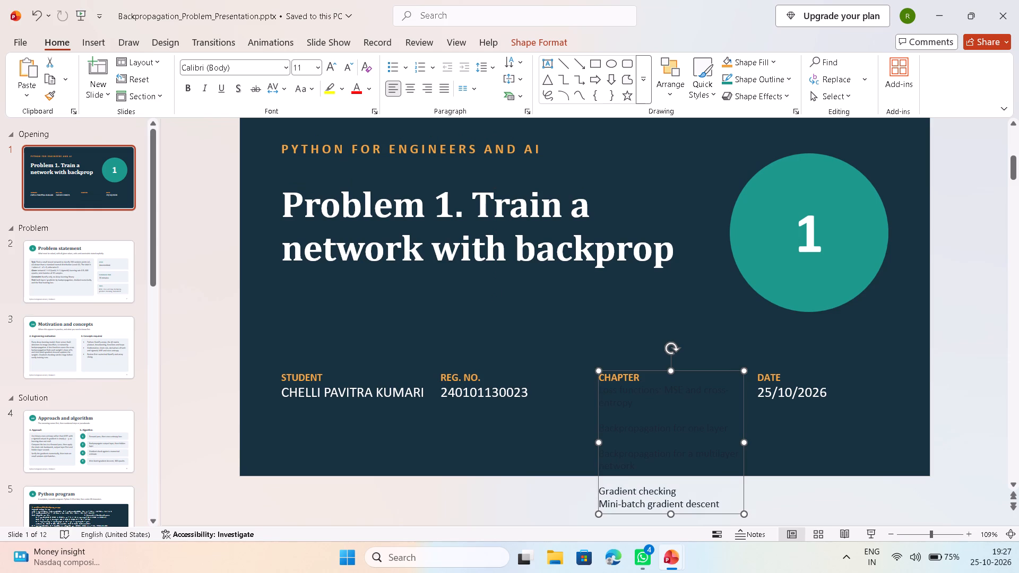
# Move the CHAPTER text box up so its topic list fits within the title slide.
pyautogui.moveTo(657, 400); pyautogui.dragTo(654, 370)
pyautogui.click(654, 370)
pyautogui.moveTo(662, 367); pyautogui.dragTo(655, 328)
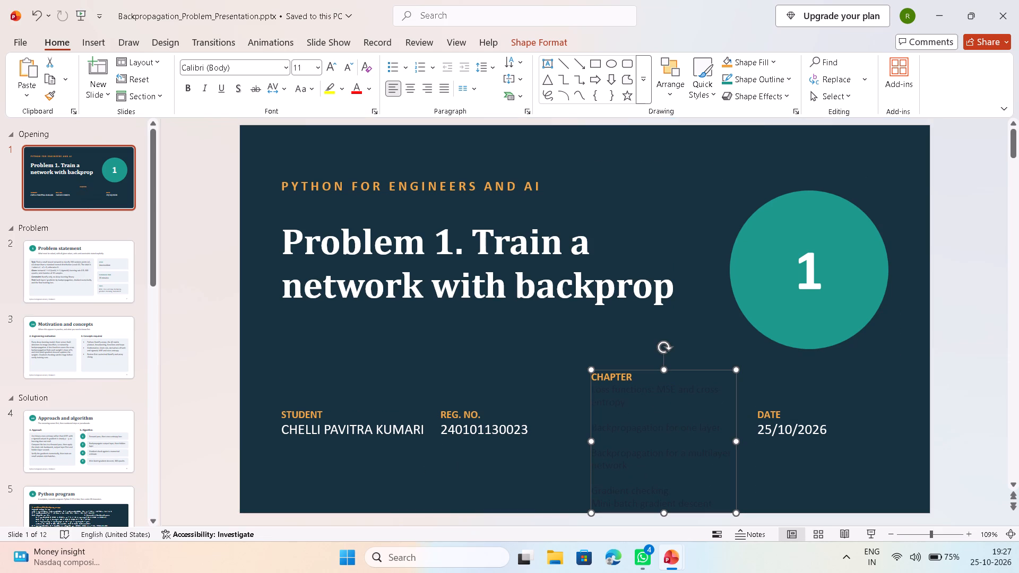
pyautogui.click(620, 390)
# Undo the CHAPTER box changes and pasted topics back to the original "Backpropagation and training" text.
pyautogui.hotkey('ctrl', 'z')
pyautogui.hotkey('ctrl', 'z')
pyautogui.hotkey('ctrl', 'z')
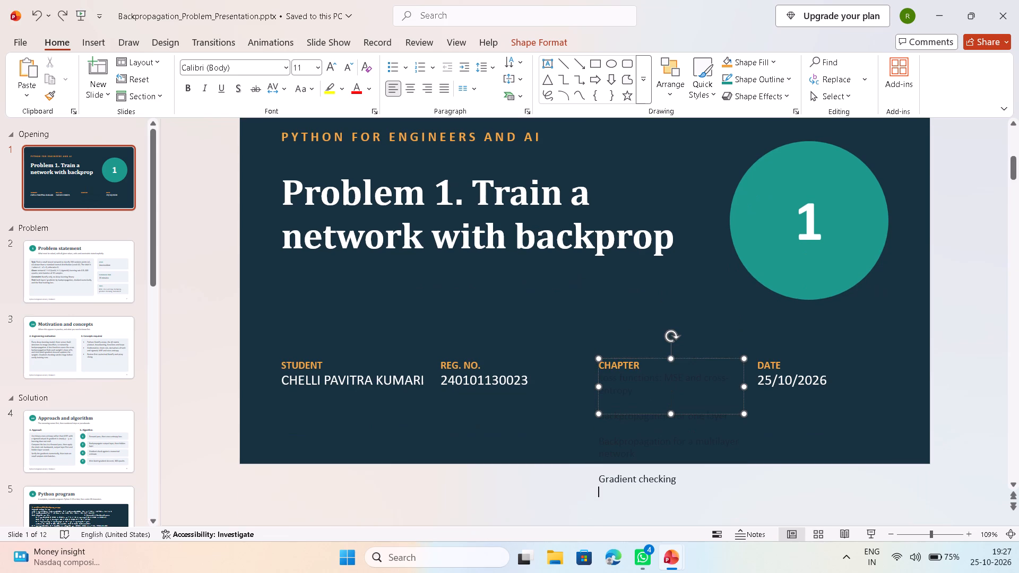
pyautogui.hotkey('ctrl', 'z')
pyautogui.hotkey('ctrl', 'z')
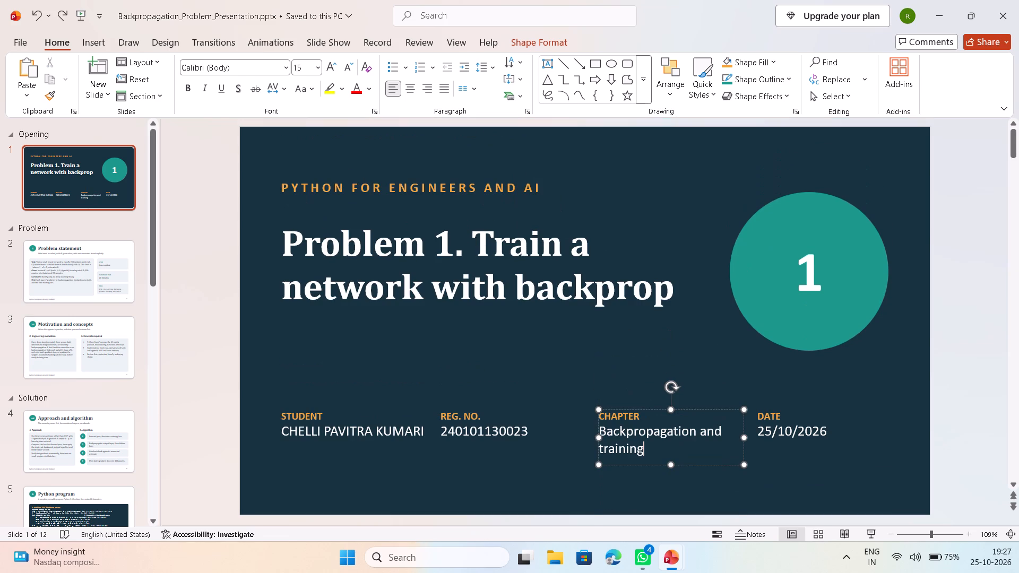
# Replace "and training" under CHAPTER with the copied topic list, from "Loss functions: MSE and cross-entropy" to "Mini-batch gradient descent", keeping "Backpropagation" before it.
pyautogui.press('BackSpace')
pyautogui.press('BackSpace')
pyautogui.press('BackSpace')
pyautogui.press('BackSpace')
pyautogui.press('BackSpace')
pyautogui.press('BackSpace')
pyautogui.press('BackSpace')
pyautogui.press('BackSpace')
pyautogui.press('BackSpace')
pyautogui.press('BackSpace')
pyautogui.press('BackSpace')
pyautogui.press('BackSpace')
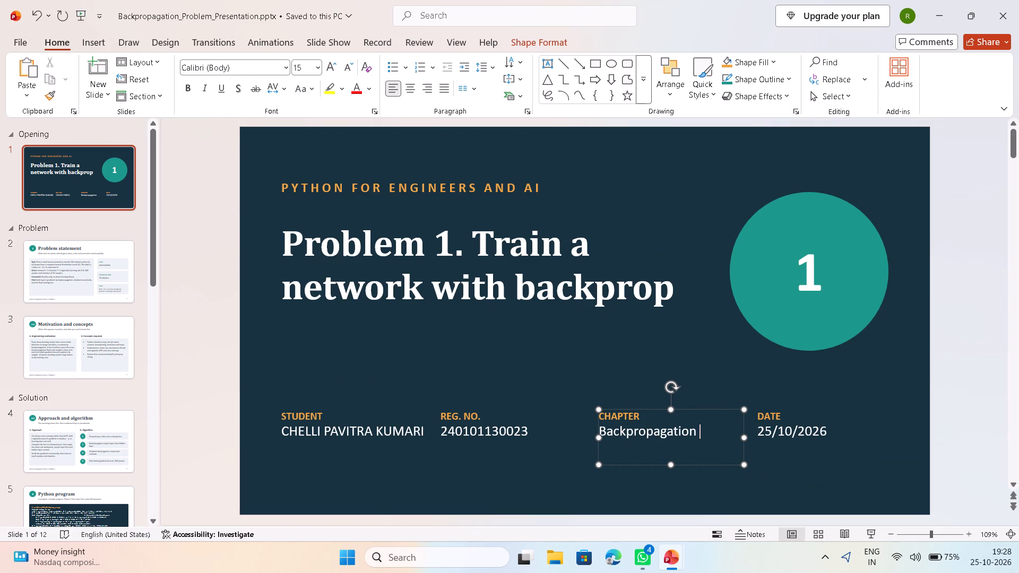
pyautogui.hotkey('ctrl', 'v')
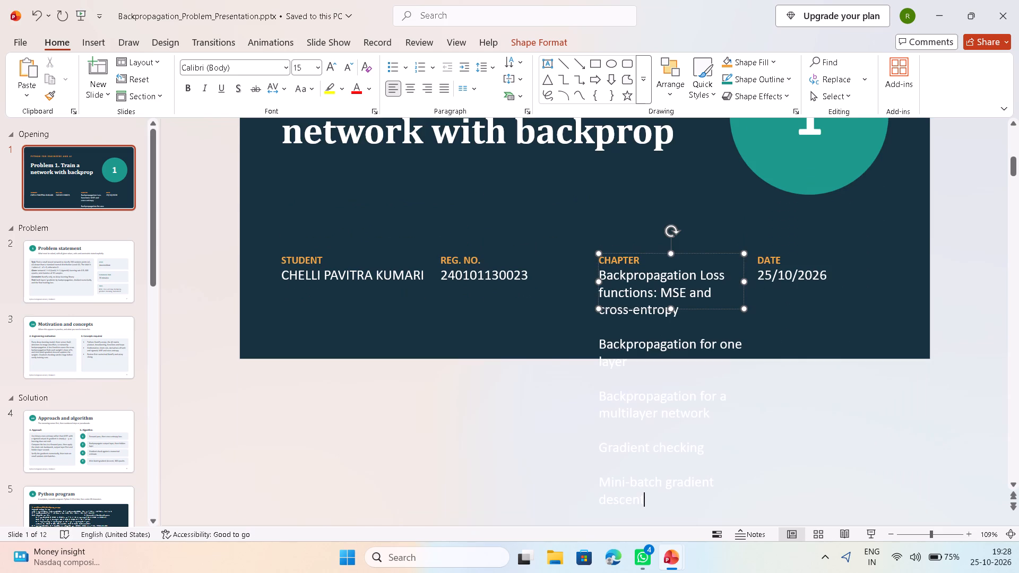
# Extend the CHAPTER text box downward to enclose the whole topic list.
pyautogui.moveTo(670, 309); pyautogui.dragTo(664, 504)
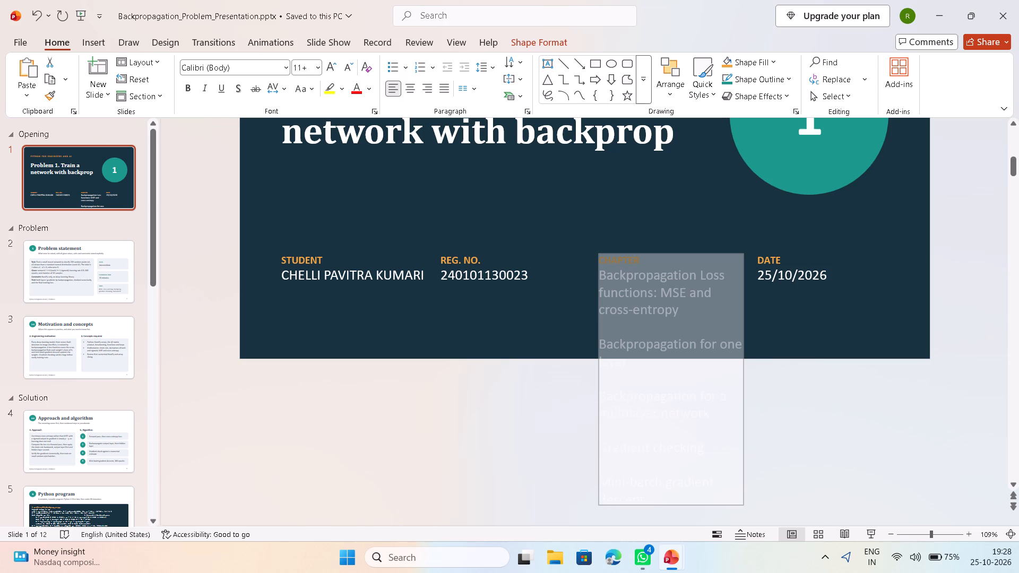
pyautogui.moveTo(664, 504); pyautogui.dragTo(661, 515)
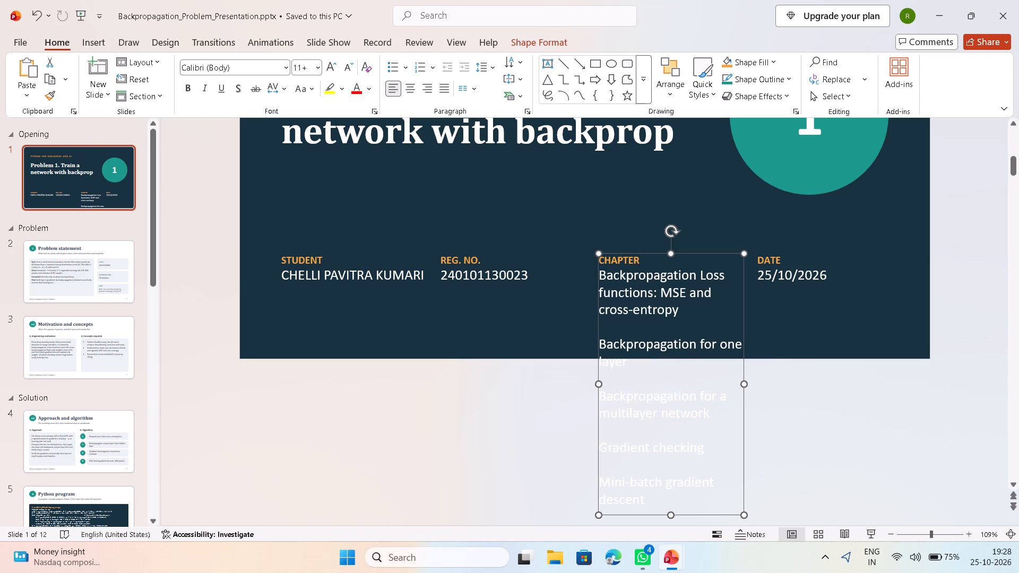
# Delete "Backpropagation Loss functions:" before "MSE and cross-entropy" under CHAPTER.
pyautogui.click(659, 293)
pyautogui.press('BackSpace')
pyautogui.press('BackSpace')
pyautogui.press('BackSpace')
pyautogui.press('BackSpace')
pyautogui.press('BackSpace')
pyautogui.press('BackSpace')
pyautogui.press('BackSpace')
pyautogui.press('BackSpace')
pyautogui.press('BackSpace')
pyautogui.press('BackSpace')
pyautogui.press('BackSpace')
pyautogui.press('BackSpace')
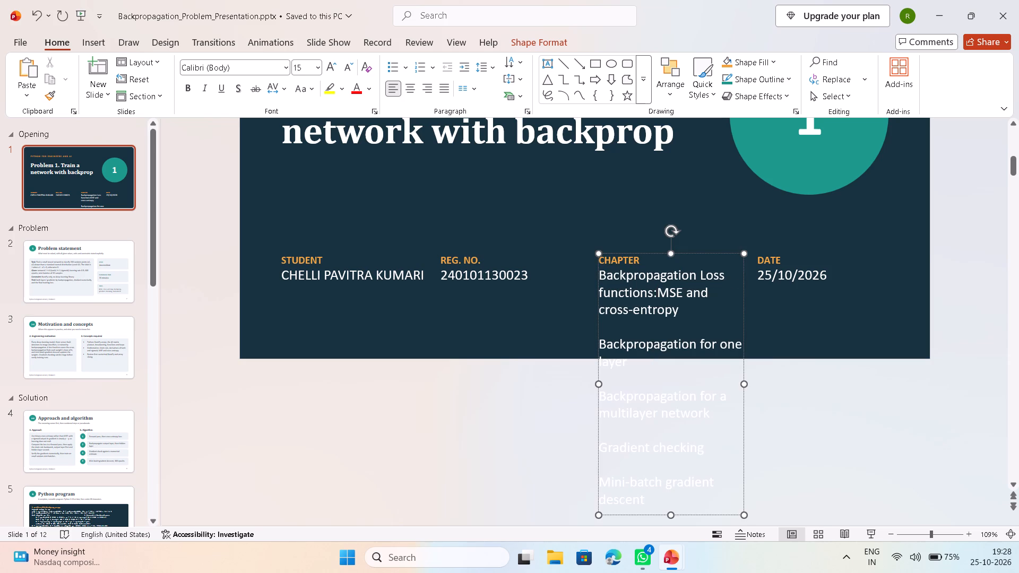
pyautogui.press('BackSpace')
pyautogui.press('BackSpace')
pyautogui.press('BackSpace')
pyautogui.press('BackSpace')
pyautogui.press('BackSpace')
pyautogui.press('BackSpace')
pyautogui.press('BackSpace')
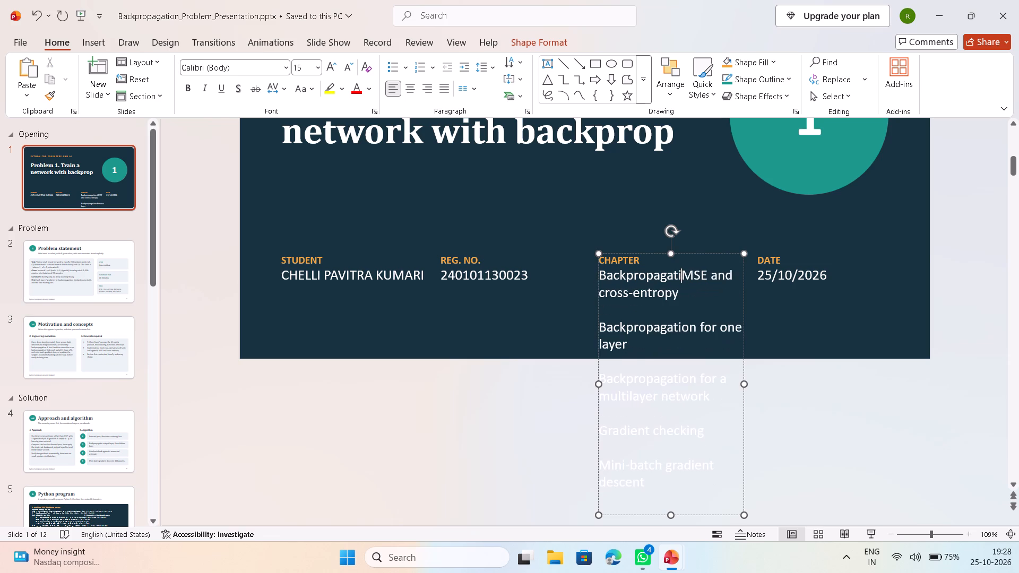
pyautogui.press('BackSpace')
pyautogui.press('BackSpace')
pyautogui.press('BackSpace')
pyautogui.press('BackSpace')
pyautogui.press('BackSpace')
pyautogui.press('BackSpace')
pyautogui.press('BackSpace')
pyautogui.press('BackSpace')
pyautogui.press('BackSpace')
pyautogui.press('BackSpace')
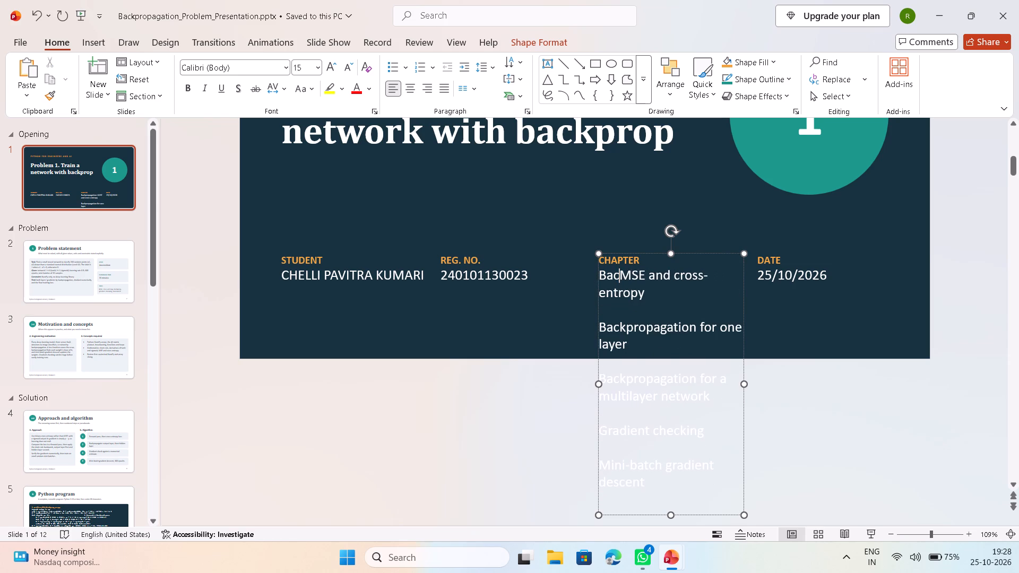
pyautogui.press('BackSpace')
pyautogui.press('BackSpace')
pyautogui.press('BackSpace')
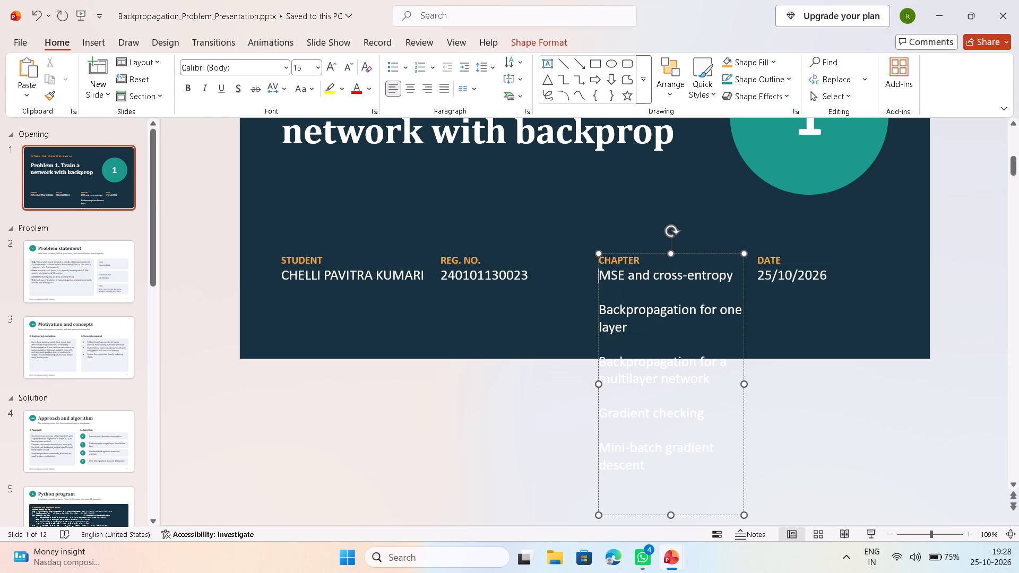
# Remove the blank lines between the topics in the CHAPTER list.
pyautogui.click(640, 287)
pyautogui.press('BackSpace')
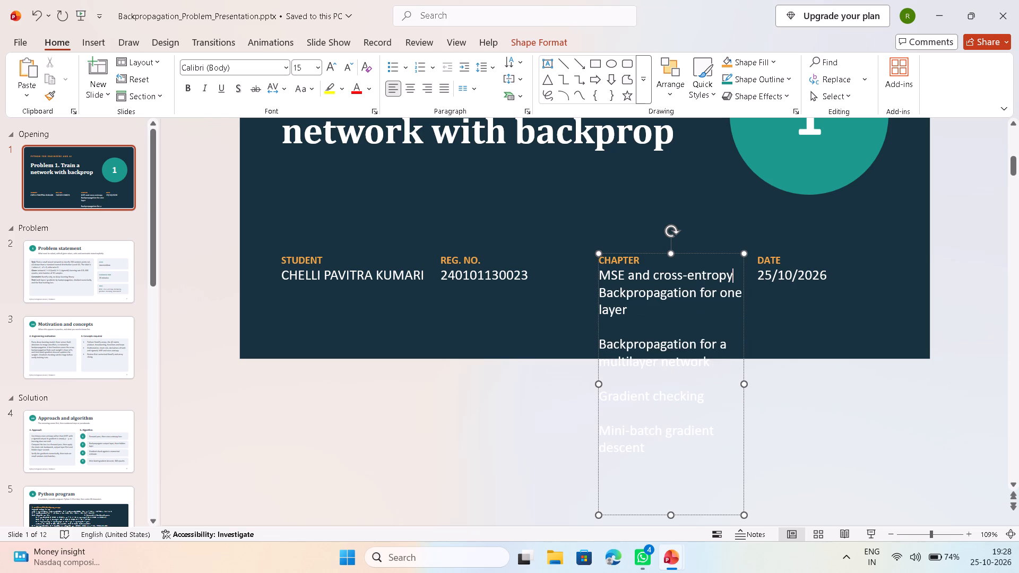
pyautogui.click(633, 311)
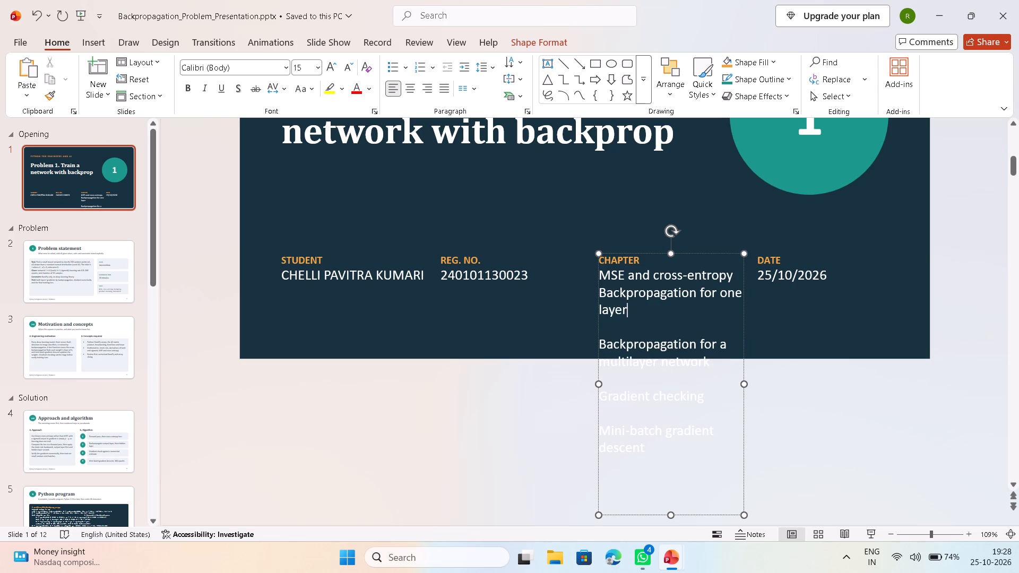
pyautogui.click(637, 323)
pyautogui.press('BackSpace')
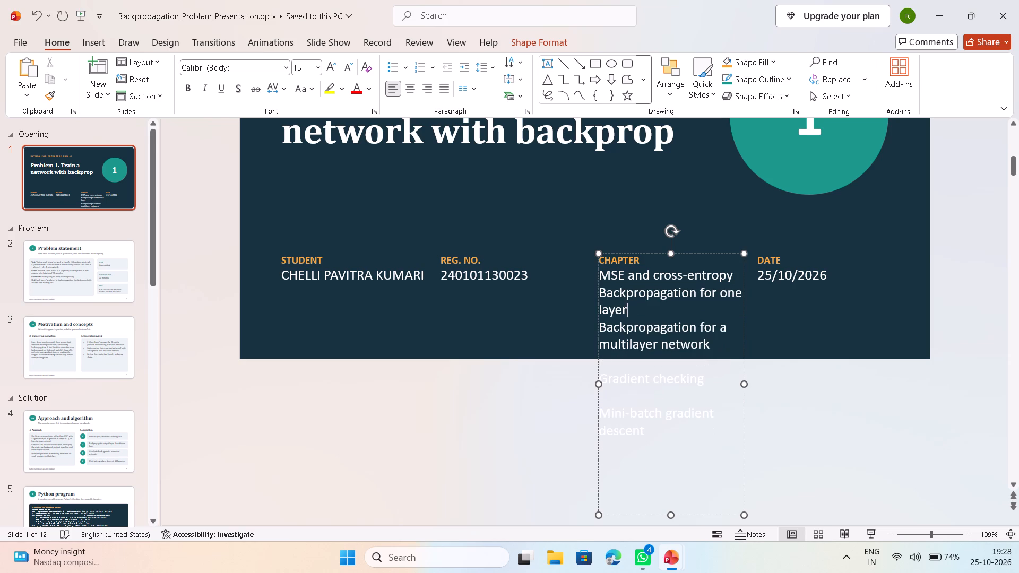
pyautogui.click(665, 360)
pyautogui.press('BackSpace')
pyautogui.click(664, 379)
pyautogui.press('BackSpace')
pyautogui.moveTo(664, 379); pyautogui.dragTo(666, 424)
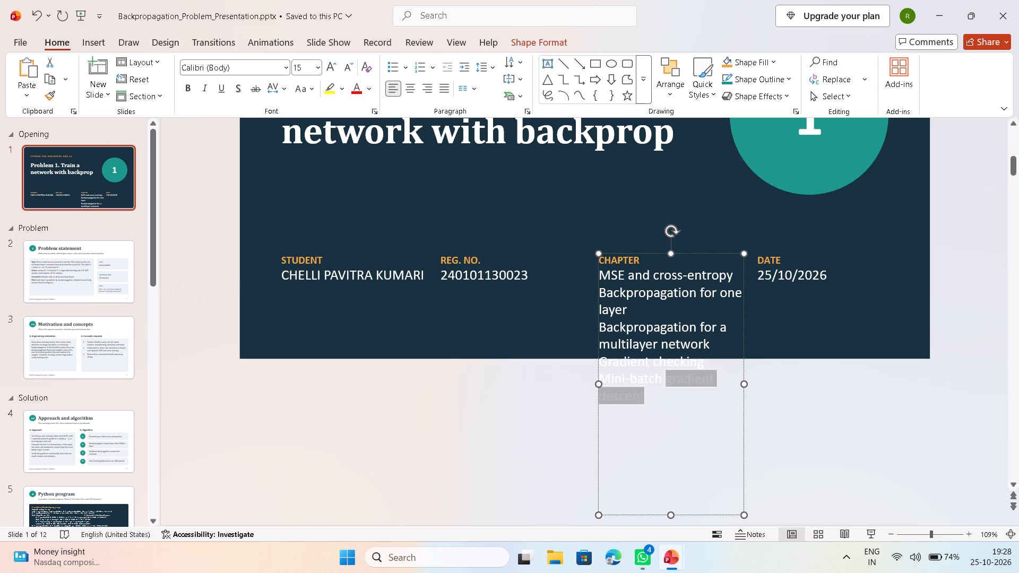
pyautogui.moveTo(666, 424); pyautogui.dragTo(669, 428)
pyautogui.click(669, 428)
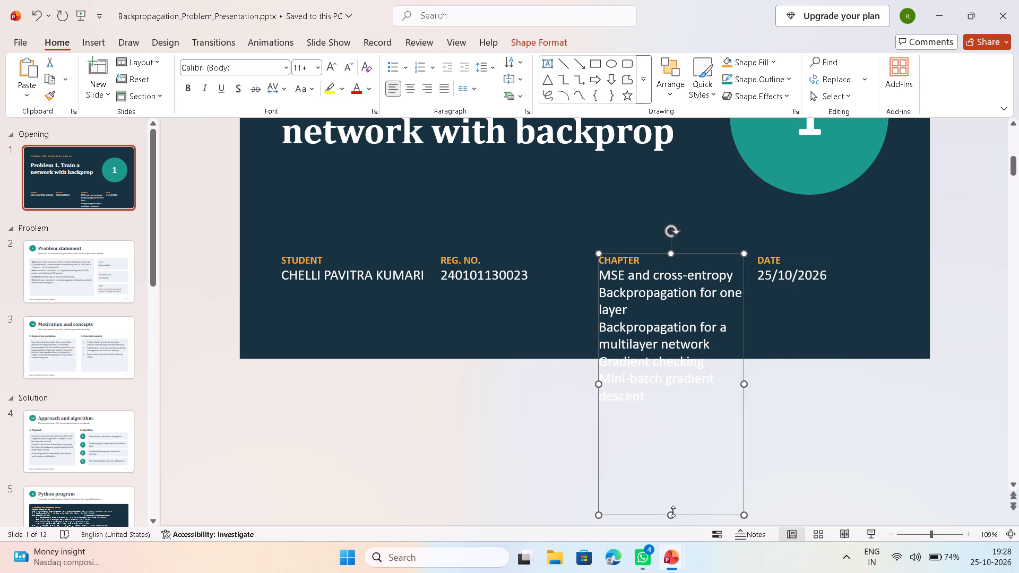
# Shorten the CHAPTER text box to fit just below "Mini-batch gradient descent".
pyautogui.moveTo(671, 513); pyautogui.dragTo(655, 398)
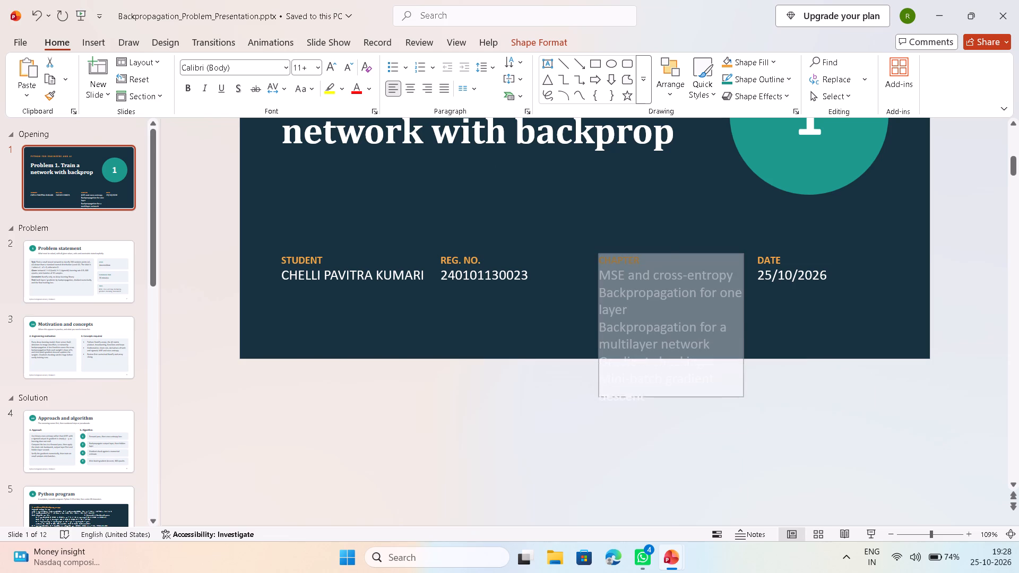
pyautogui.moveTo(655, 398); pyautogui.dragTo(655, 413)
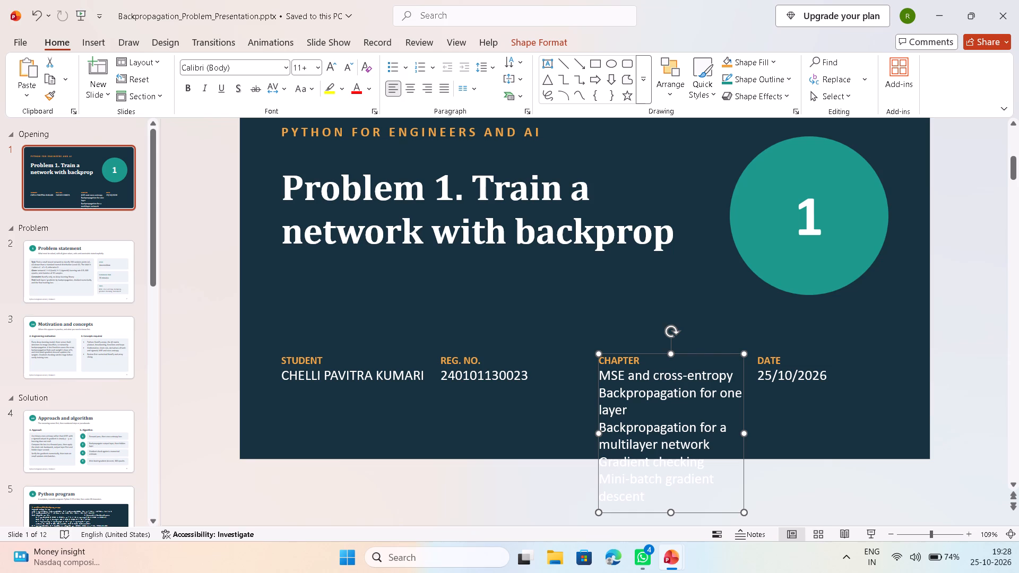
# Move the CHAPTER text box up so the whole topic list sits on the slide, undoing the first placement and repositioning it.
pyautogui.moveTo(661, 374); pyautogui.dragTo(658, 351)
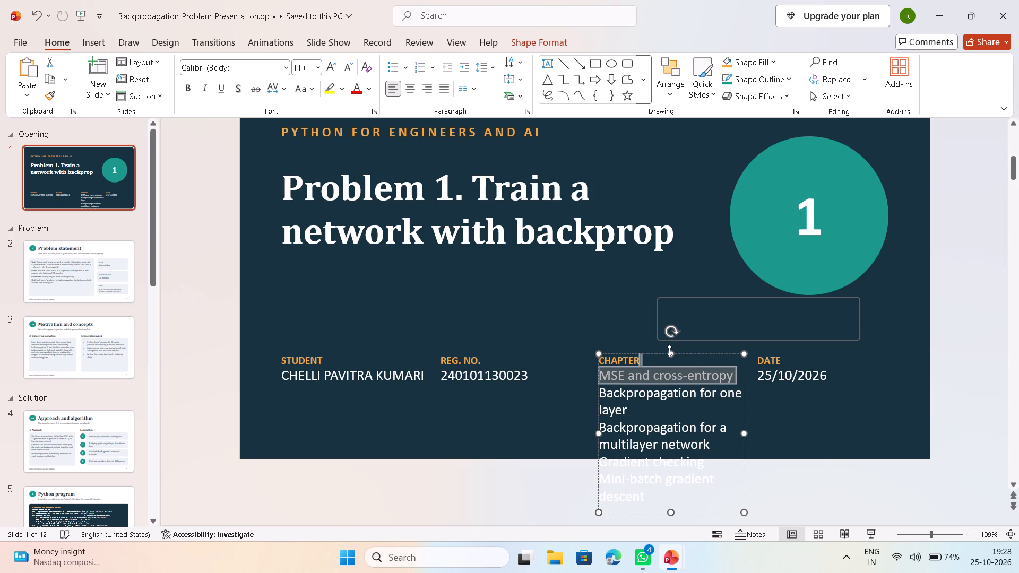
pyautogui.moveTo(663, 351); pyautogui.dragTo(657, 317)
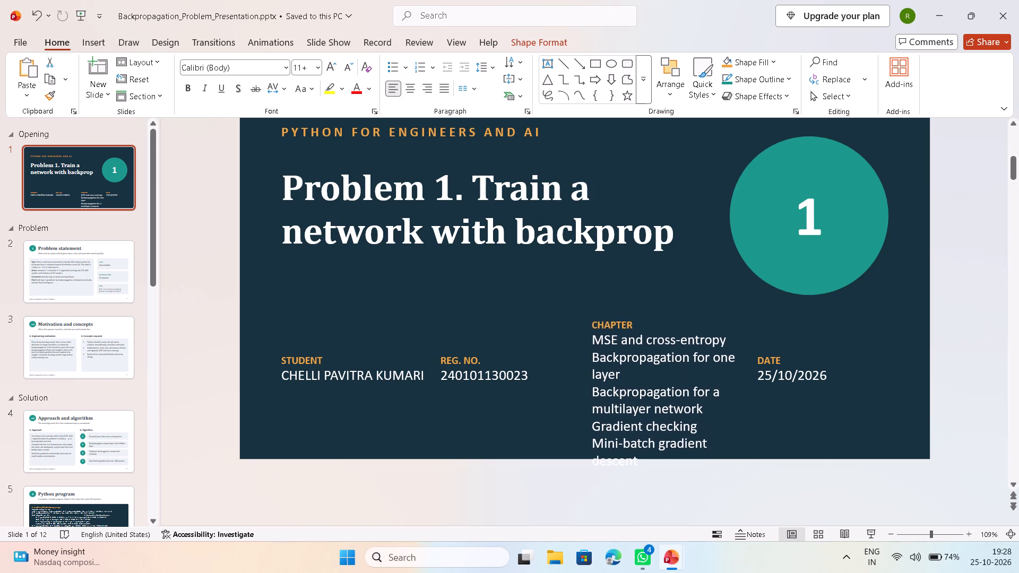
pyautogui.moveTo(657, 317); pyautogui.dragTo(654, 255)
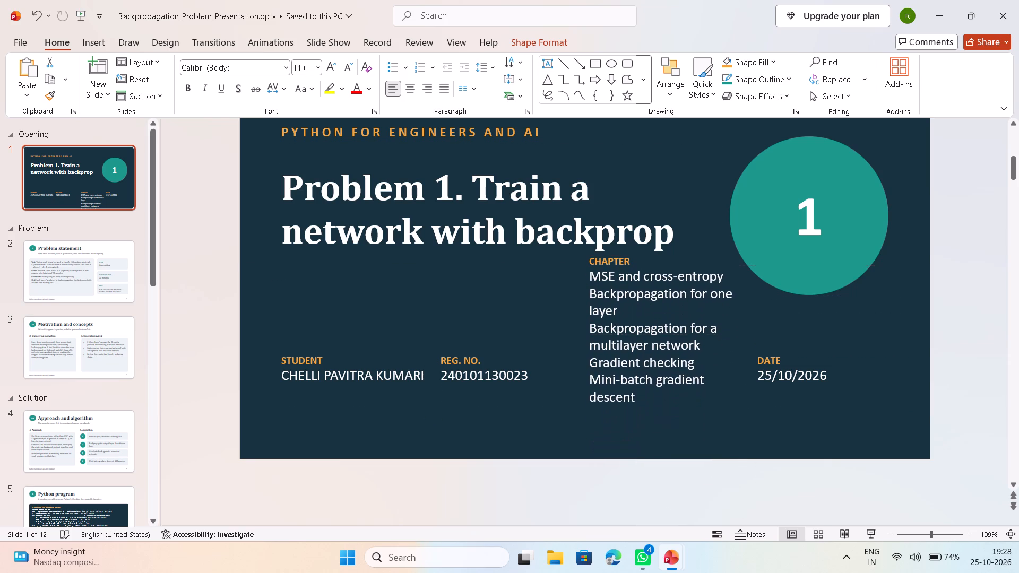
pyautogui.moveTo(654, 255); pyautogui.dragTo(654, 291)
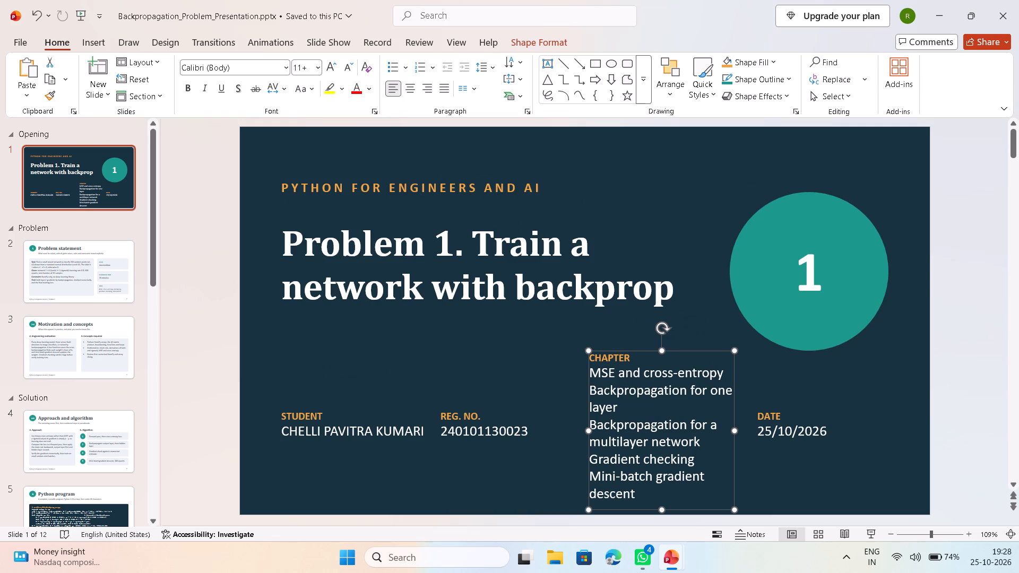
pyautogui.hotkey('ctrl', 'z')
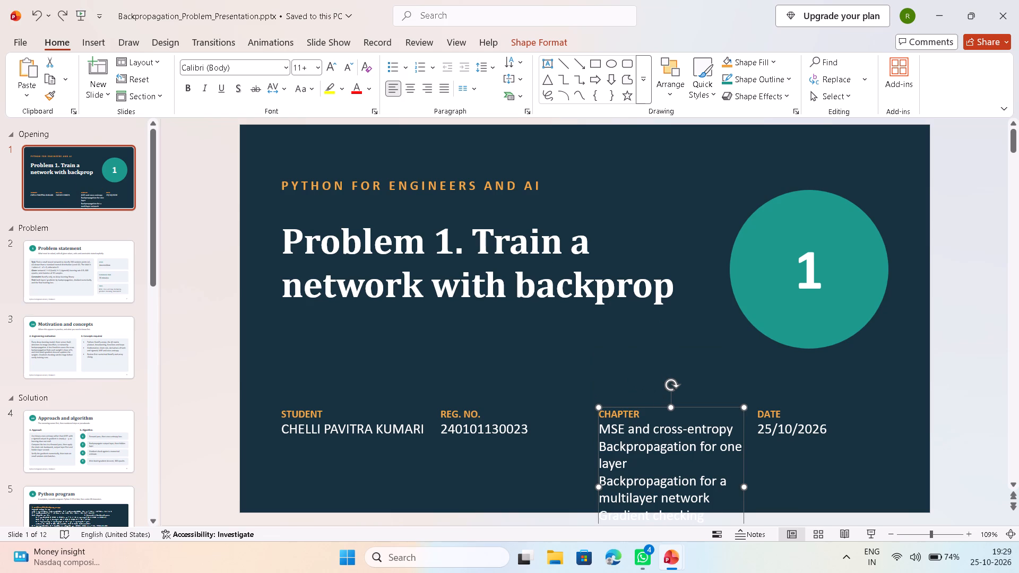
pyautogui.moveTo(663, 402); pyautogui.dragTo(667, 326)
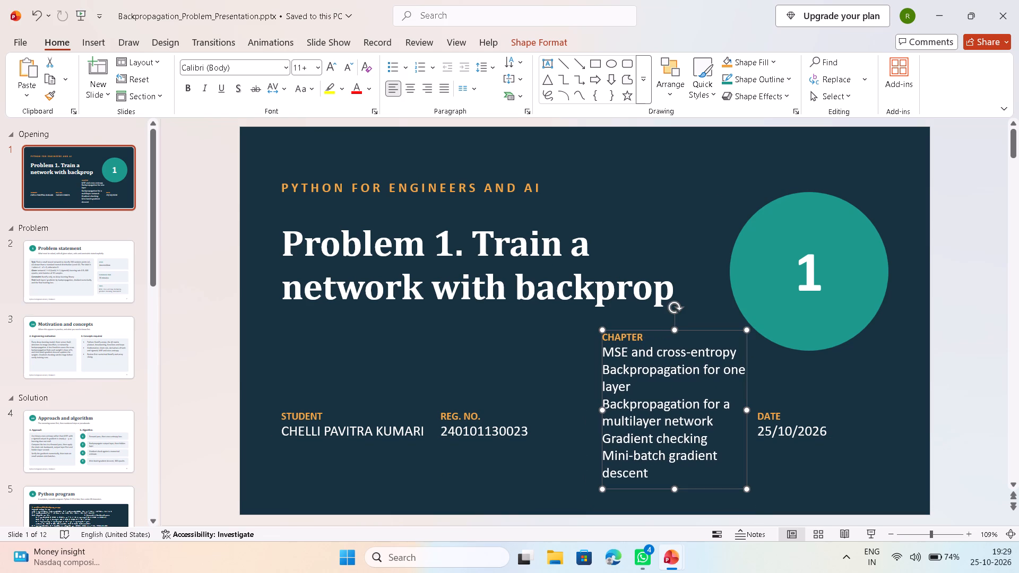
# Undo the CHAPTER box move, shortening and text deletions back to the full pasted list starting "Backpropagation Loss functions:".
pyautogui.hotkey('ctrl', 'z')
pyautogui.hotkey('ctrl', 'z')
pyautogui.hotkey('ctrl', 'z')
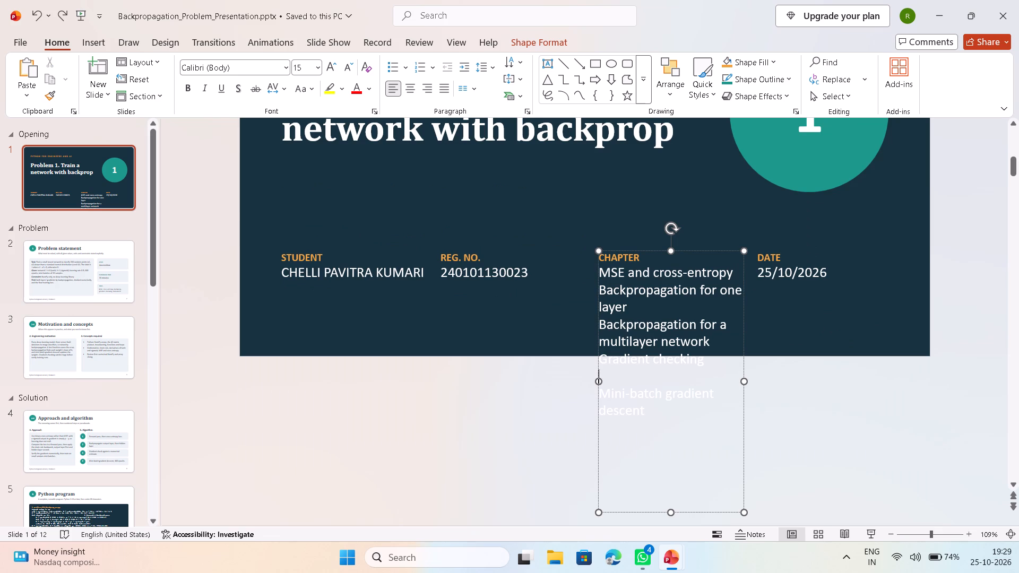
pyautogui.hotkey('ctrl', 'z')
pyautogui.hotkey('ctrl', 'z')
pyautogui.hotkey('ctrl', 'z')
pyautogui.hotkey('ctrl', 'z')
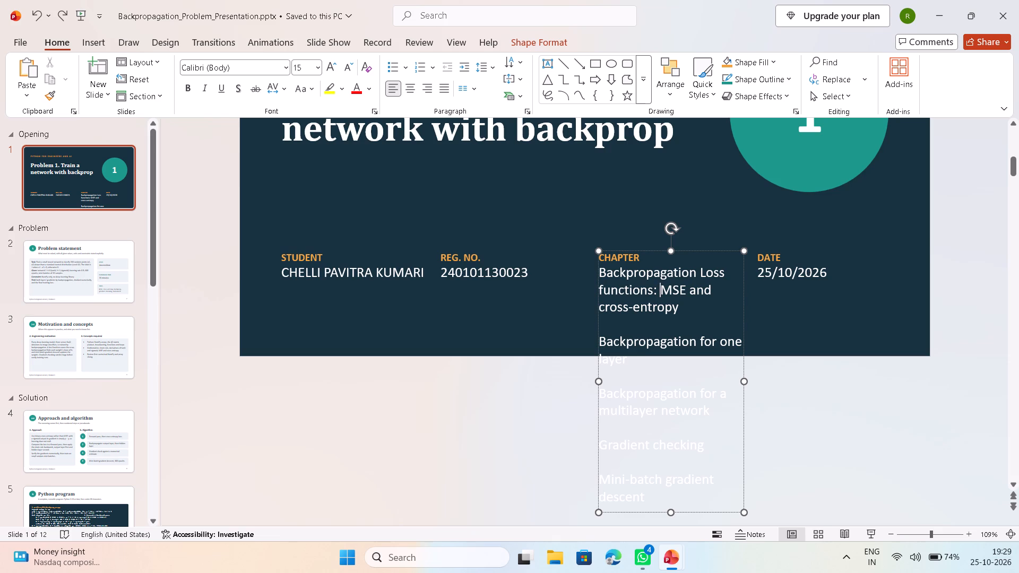
# Delete the word "Backpropagation" before "Loss functions: MSE and cross-entropy" under CHAPTER.
pyautogui.click(698, 273)
pyautogui.press('BackSpace')
pyautogui.press('BackSpace')
pyautogui.press('BackSpace')
pyautogui.press('BackSpace')
pyautogui.press('BackSpace')
pyautogui.press('BackSpace')
pyautogui.press('BackSpace')
pyautogui.press('BackSpace')
pyautogui.press('BackSpace')
pyautogui.press('BackSpace')
pyautogui.press('BackSpace')
pyautogui.press('BackSpace')
pyautogui.press('BackSpace')
pyautogui.press('BackSpace')
pyautogui.press('BackSpace')
pyautogui.press('BackSpace')
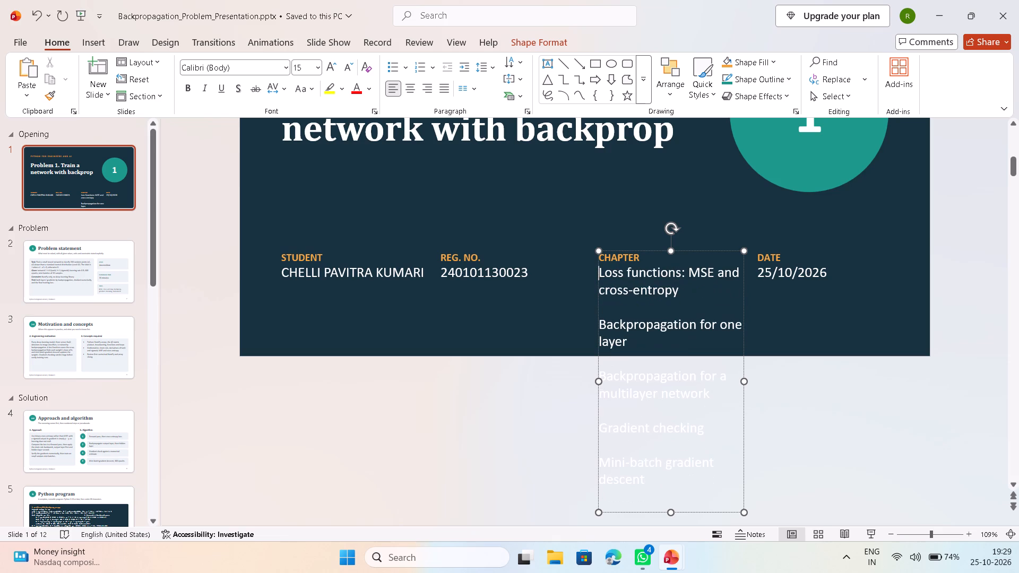
# Add a hyphen and a space before "Loss functions: MSE and cross-entropy" under CHAPTER.
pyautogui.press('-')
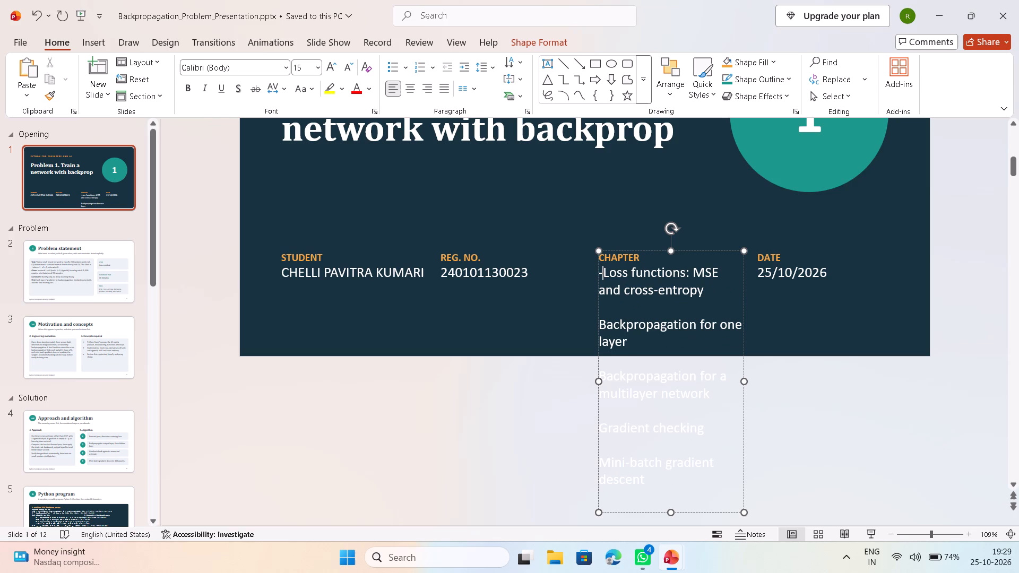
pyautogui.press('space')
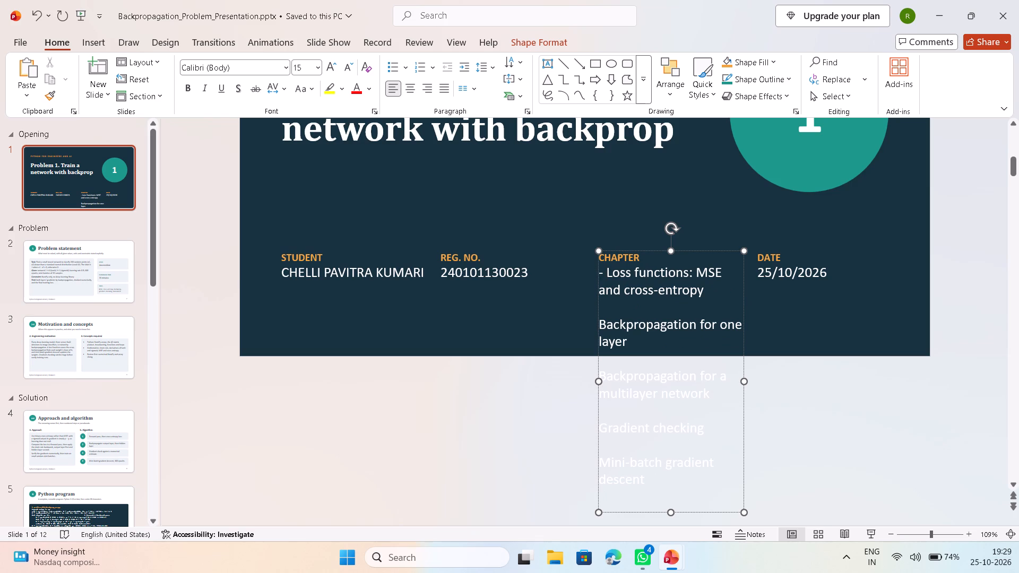
# Add a hyphen and a space before "Backpropagation for one layer" under CHAPTER.
pyautogui.click(710, 292)
pyautogui.click(605, 324)
pyautogui.press('Left')
pyautogui.press('Left')
pyautogui.press('Down')
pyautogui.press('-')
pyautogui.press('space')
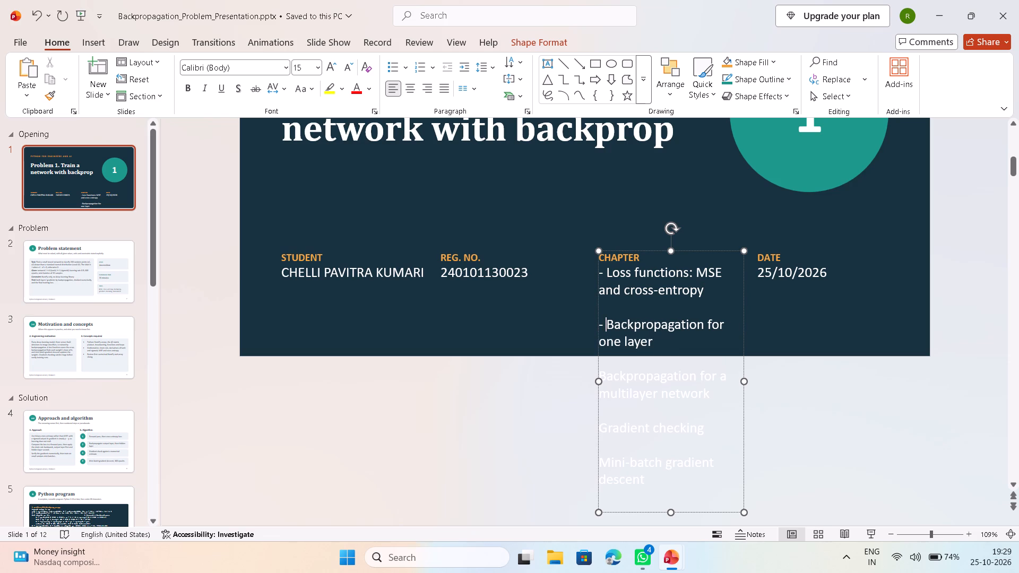
# Add a hyphen and a space before "Backpropagation for a multilayer network" in the CHAPTER list.
pyautogui.click(642, 364)
pyautogui.click(646, 377)
pyautogui.press('Left')
pyautogui.press('Left')
pyautogui.press('Left')
pyautogui.press('Left')
pyautogui.press('Left')
pyautogui.press('Left')
pyautogui.press('Left')
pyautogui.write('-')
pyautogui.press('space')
# Add a hyphen and a space before "Gradient checking" in the CHAPTER list.
pyautogui.click(630, 428)
pyautogui.press('Left')
pyautogui.press('Left')
pyautogui.press('Left')
pyautogui.press('Left')
pyautogui.press('Left')
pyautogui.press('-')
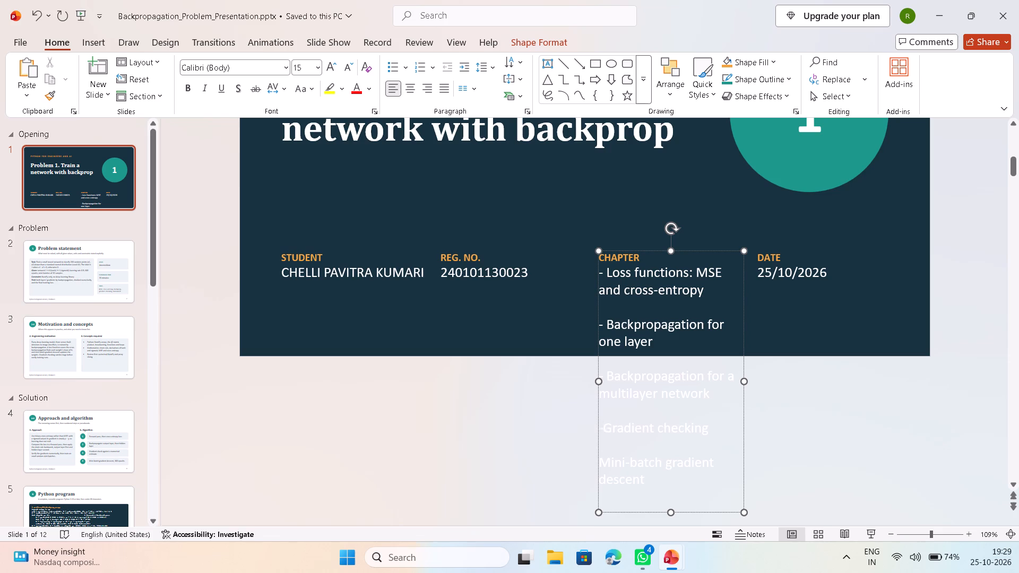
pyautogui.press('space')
# Delete the four blank lines between the topics in the CHAPTER list.
pyautogui.click(662, 304)
pyautogui.press('BackSpace')
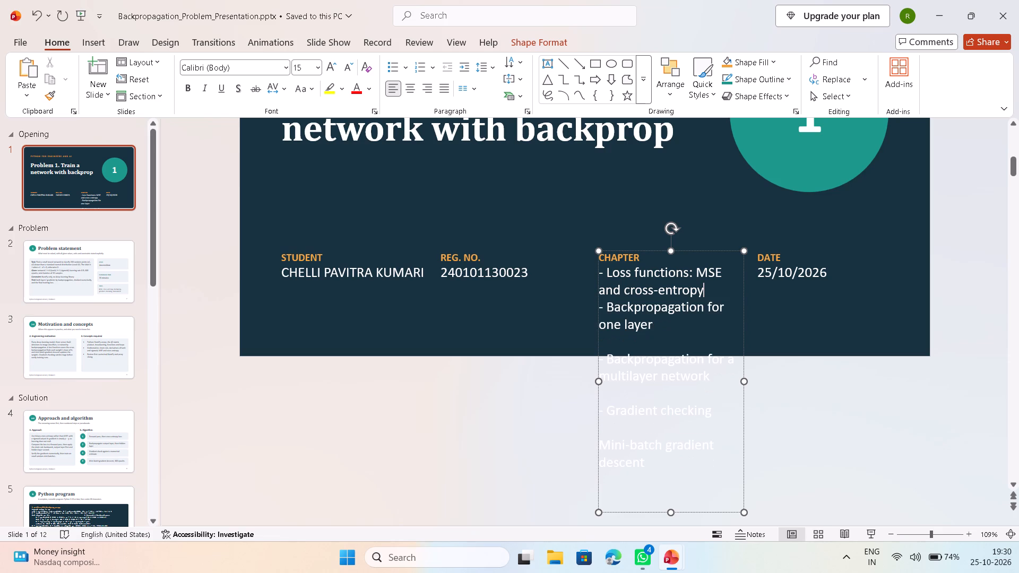
pyautogui.click(612, 343)
pyautogui.press('BackSpace')
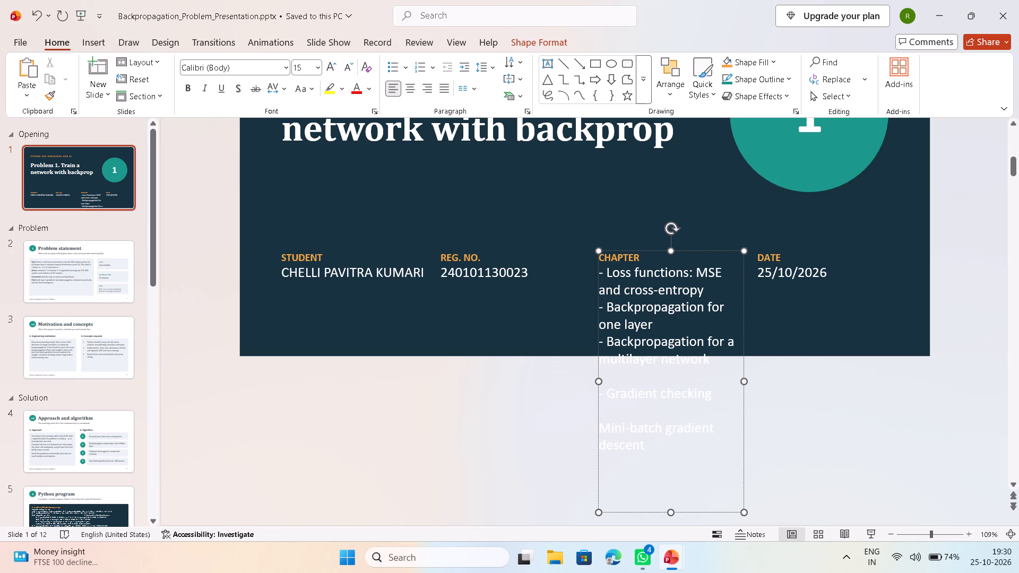
pyautogui.click(627, 374)
pyautogui.press('BackSpace')
pyautogui.click(610, 389)
pyautogui.press('BackSpace')
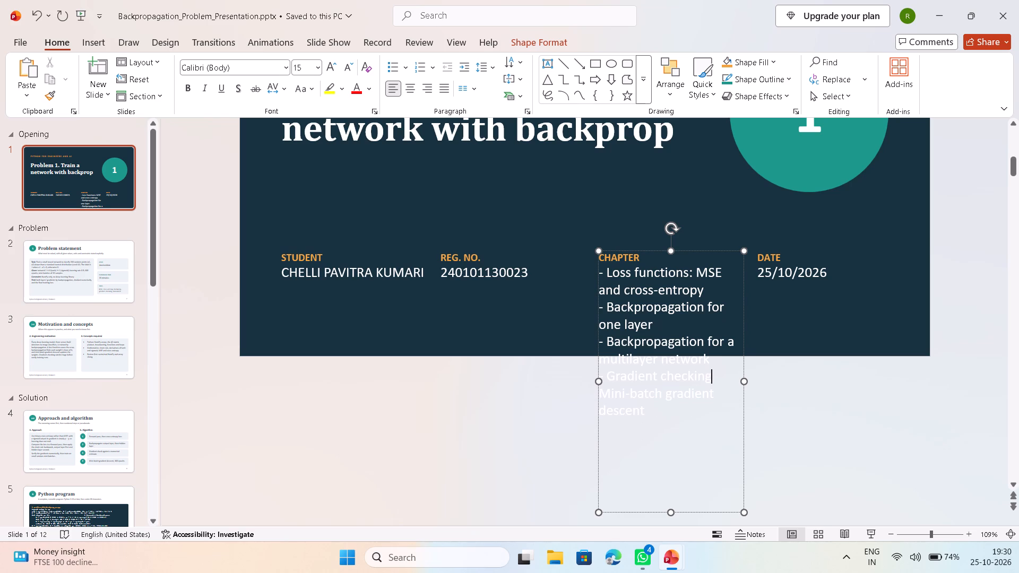
# Add a hyphen and a space before "Mini-batch gradient descent", the last topic in the CHAPTER list.
pyautogui.click(611, 402)
pyautogui.click(611, 389)
pyautogui.press('Left')
pyautogui.press('Left')
pyautogui.press('Down')
pyautogui.press('Left')
pyautogui.press('Left')
pyautogui.press('Left')
pyautogui.press('Left')
pyautogui.press('Left')
pyautogui.press('Left')
pyautogui.press('Left')
pyautogui.press('Left')
pyautogui.press('Left')
pyautogui.press('Left')
pyautogui.press('Left')
pyautogui.press('Left')
pyautogui.press('Left')
pyautogui.press('Left')
pyautogui.press('Left')
pyautogui.press('Left')
pyautogui.press('Left')
pyautogui.press('Left')
pyautogui.press('Left')
pyautogui.press('Left')
pyautogui.press('Down')
pyautogui.press('Left')
pyautogui.press('Left')
pyautogui.press('Left')
pyautogui.press('Left')
pyautogui.press('Left')
pyautogui.press('Left')
pyautogui.press('Left')
pyautogui.press('Left')
pyautogui.press('Left')
pyautogui.press('Left')
pyautogui.press('Left')
pyautogui.press('Left')
pyautogui.press('Left')
pyautogui.press('Left')
pyautogui.press('Left')
pyautogui.press('Left')
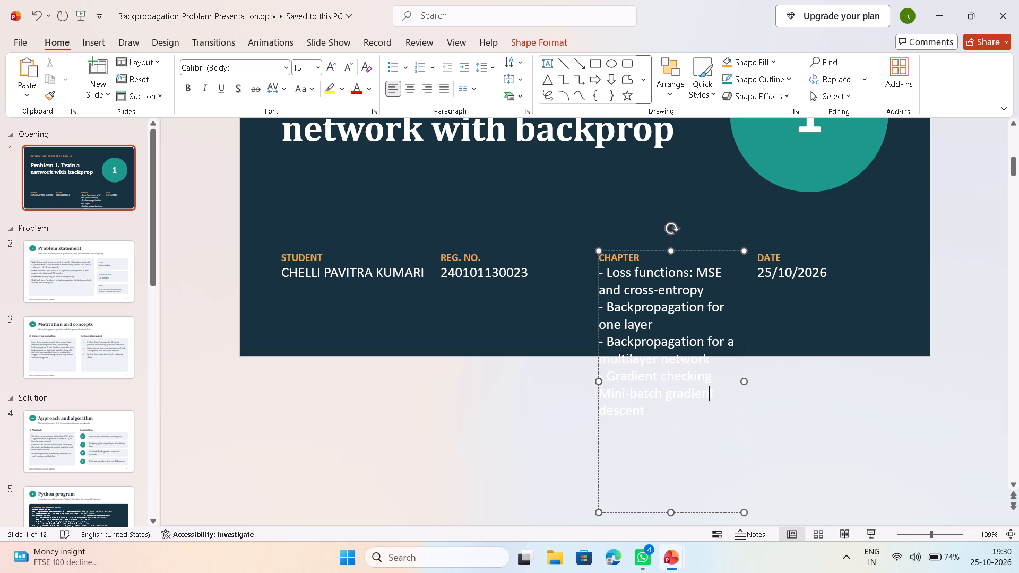
pyautogui.press('Left')
pyautogui.press('Left')
pyautogui.press('Left')
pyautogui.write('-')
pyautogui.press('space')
# Shorten the CHAPTER text box from its bottom edge so it ends just below the last topic.
pyautogui.moveTo(672, 511); pyautogui.dragTo(669, 466)
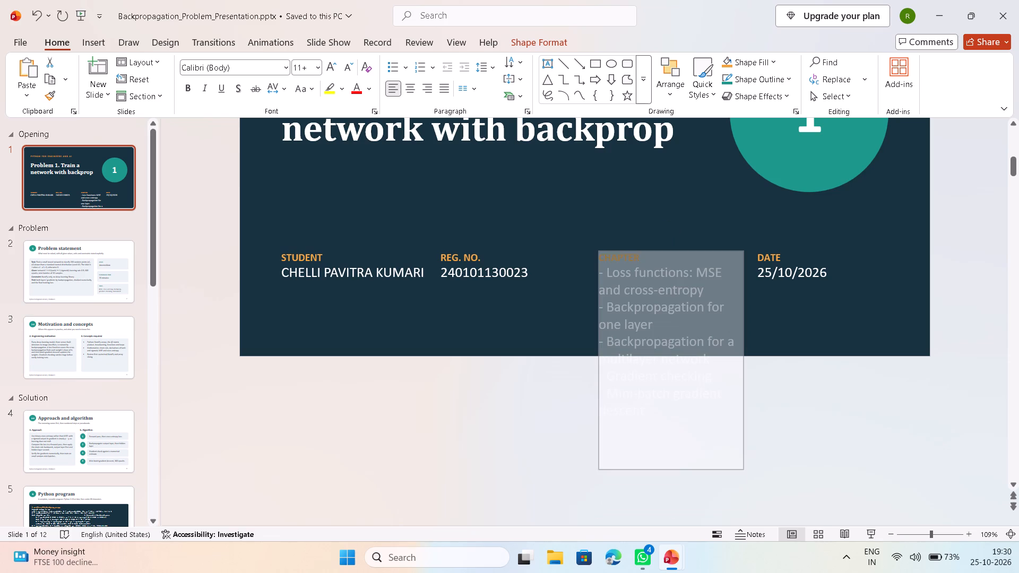
pyautogui.moveTo(669, 466); pyautogui.dragTo(658, 427)
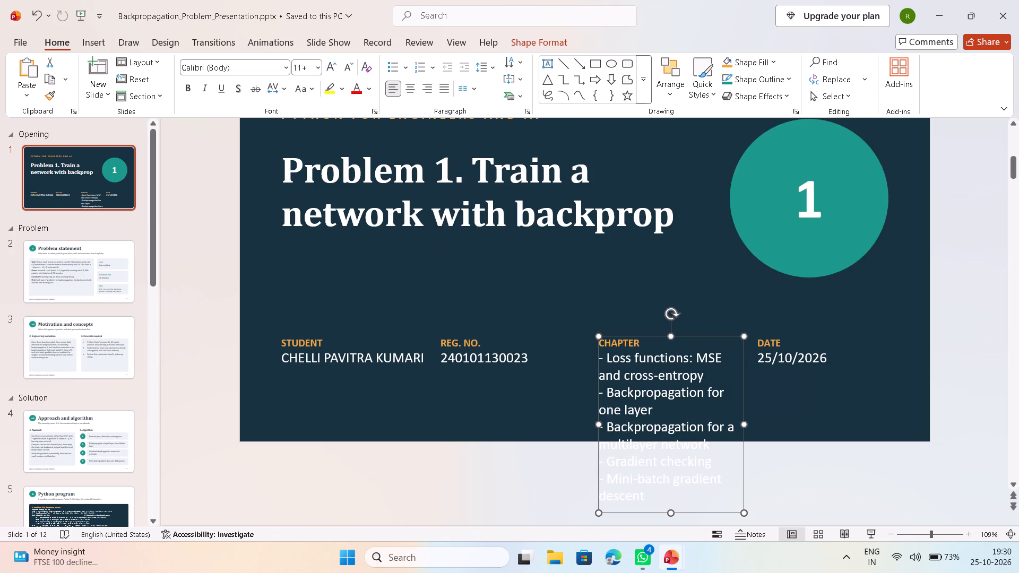
# Move the CHAPTER text box up between REG. NO. and DATE so the whole topic list sits on the slide.
pyautogui.moveTo(663, 389); pyautogui.dragTo(660, 357)
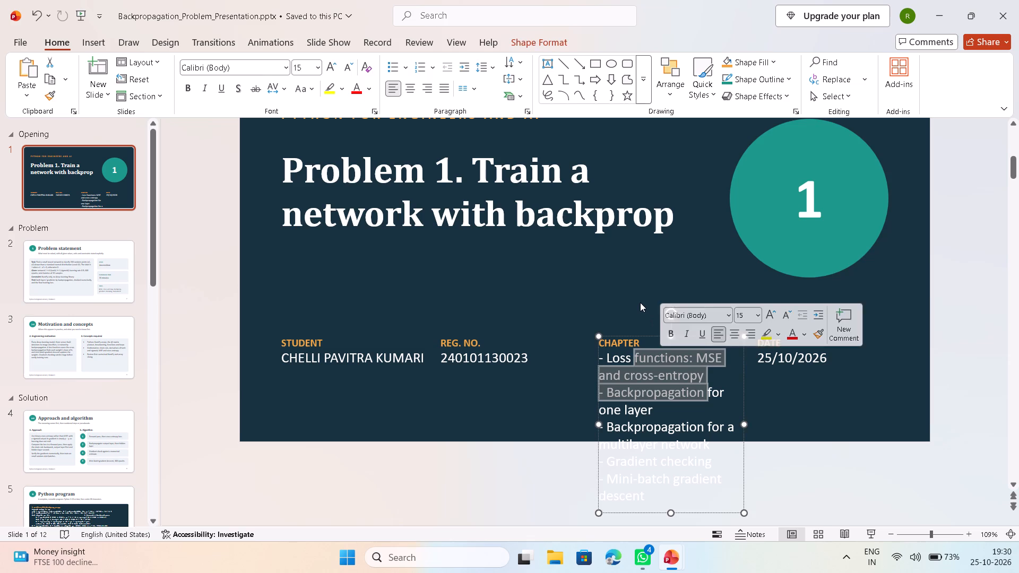
pyautogui.moveTo(640, 302); pyautogui.dragTo(672, 355)
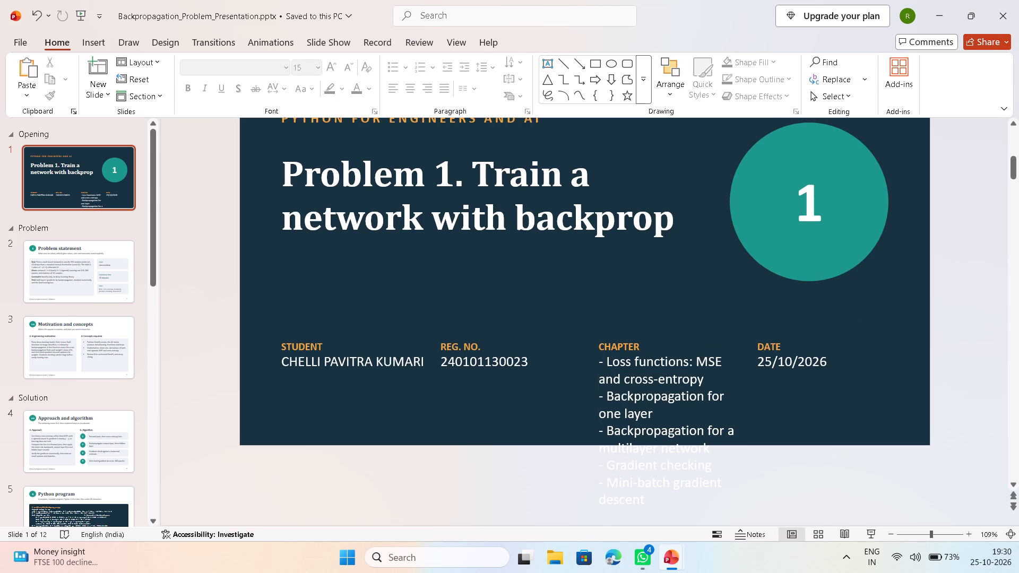
pyautogui.click(666, 348)
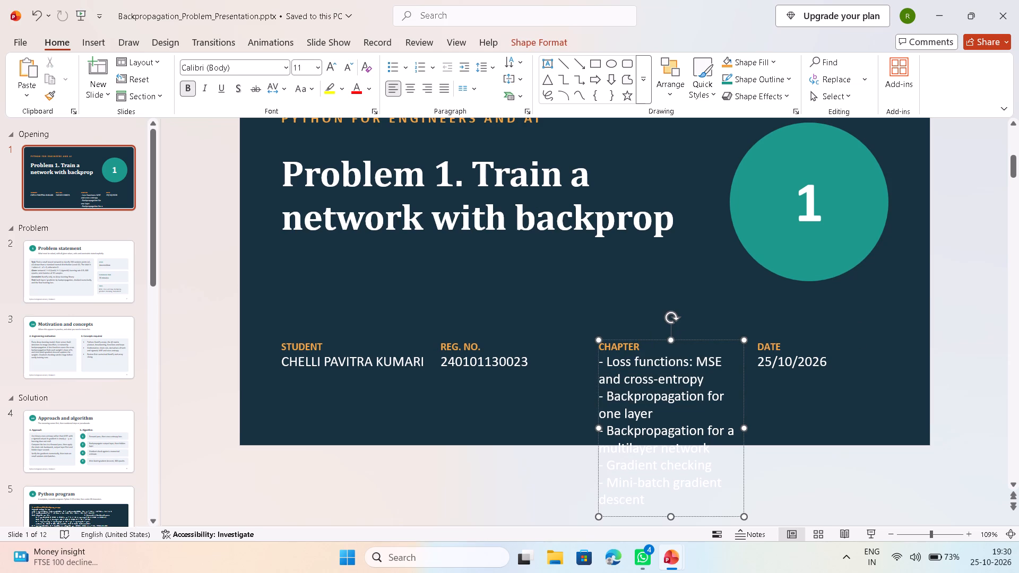
pyautogui.moveTo(664, 338); pyautogui.dragTo(657, 284)
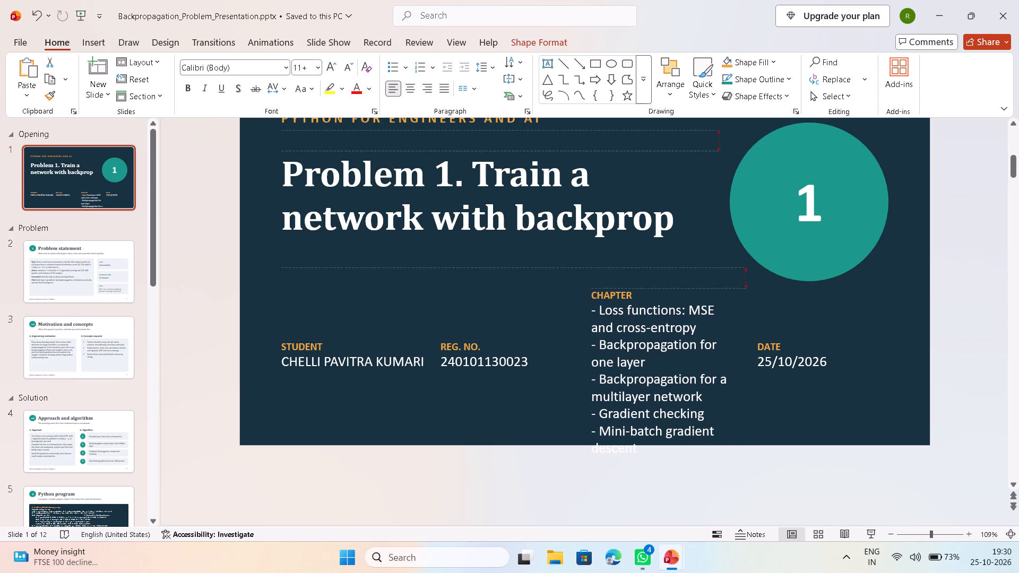
pyautogui.moveTo(657, 284); pyautogui.dragTo(657, 261)
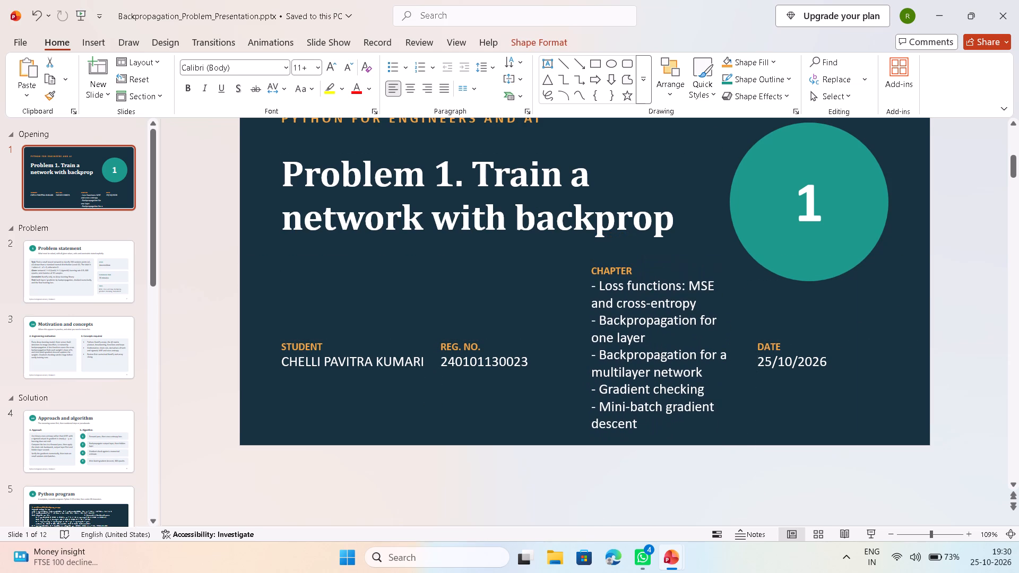
pyautogui.moveTo(657, 261); pyautogui.dragTo(659, 265)
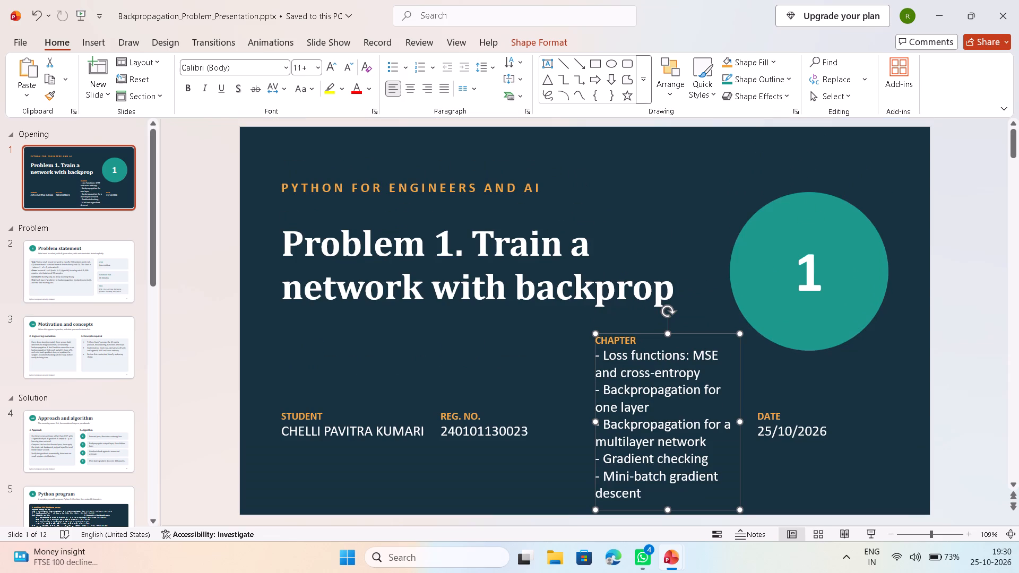
# Resize the CHAPTER text box so it starts just below the slide title and its bottom edge sits near "Gradient checking".
pyautogui.moveTo(668, 336); pyautogui.dragTo(669, 343)
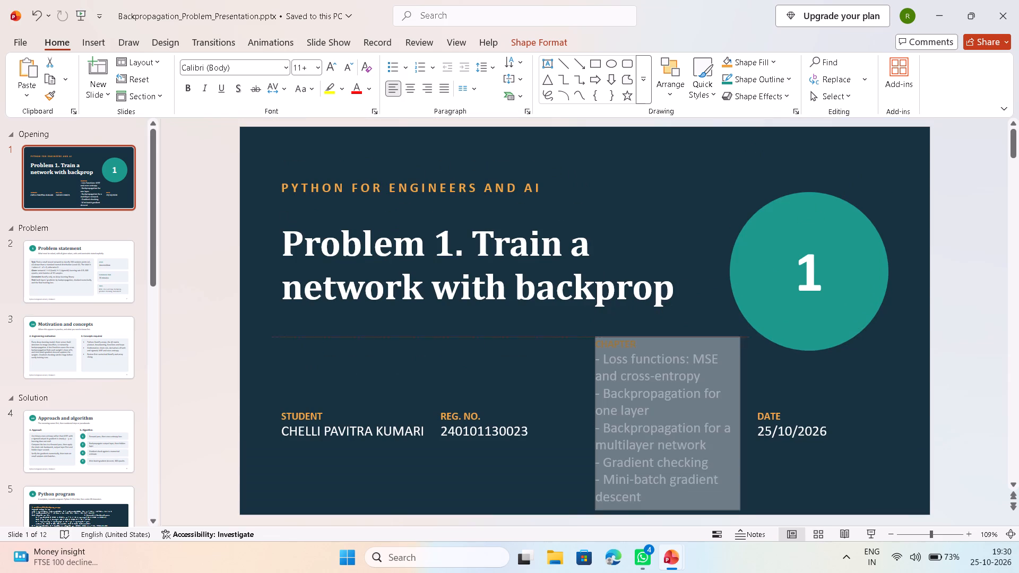
pyautogui.moveTo(669, 343); pyautogui.dragTo(669, 357)
pyautogui.moveTo(664, 389); pyautogui.dragTo(658, 356)
pyautogui.click(651, 349)
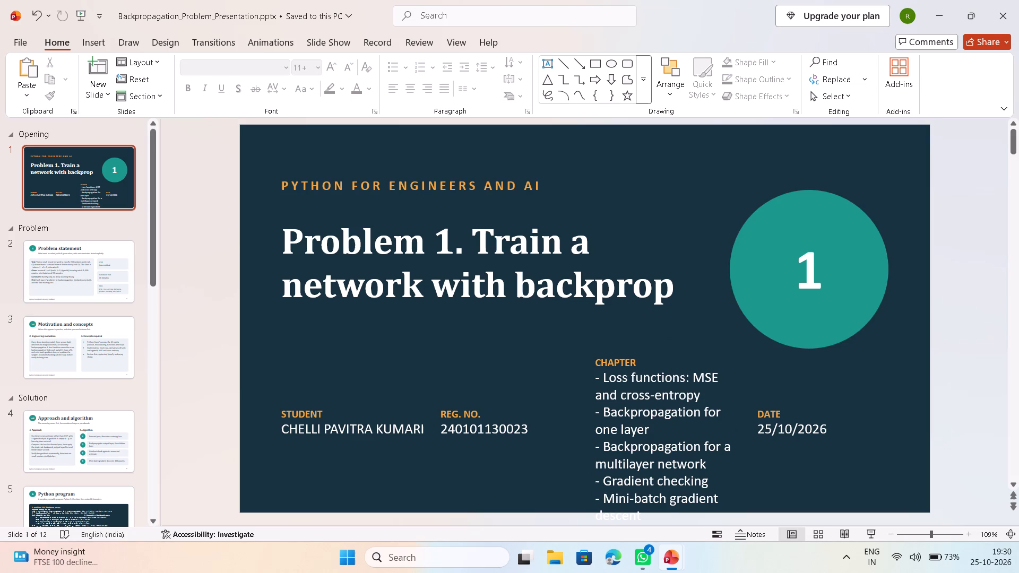
pyautogui.click(645, 369)
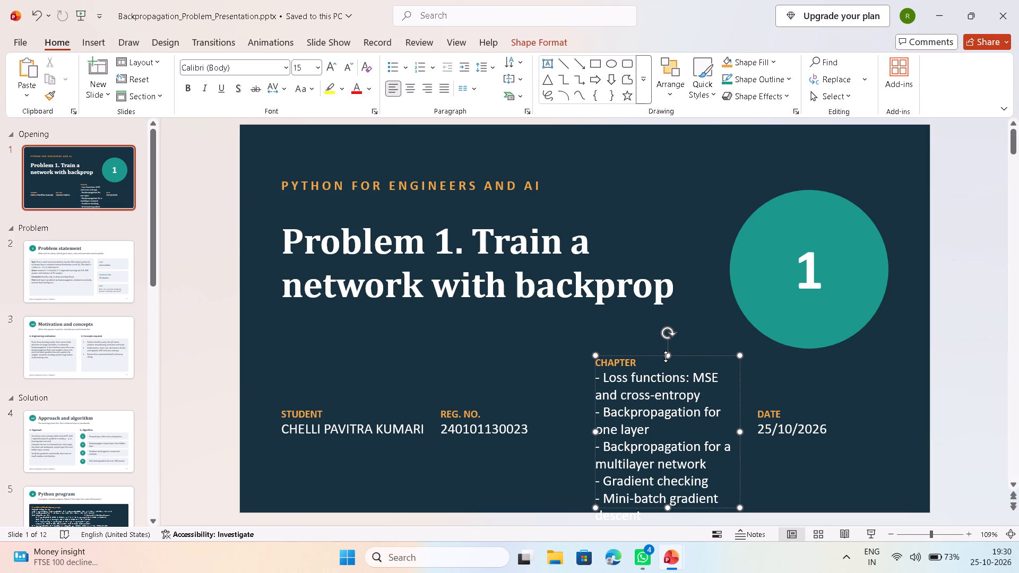
pyautogui.moveTo(666, 357); pyautogui.dragTo(665, 339)
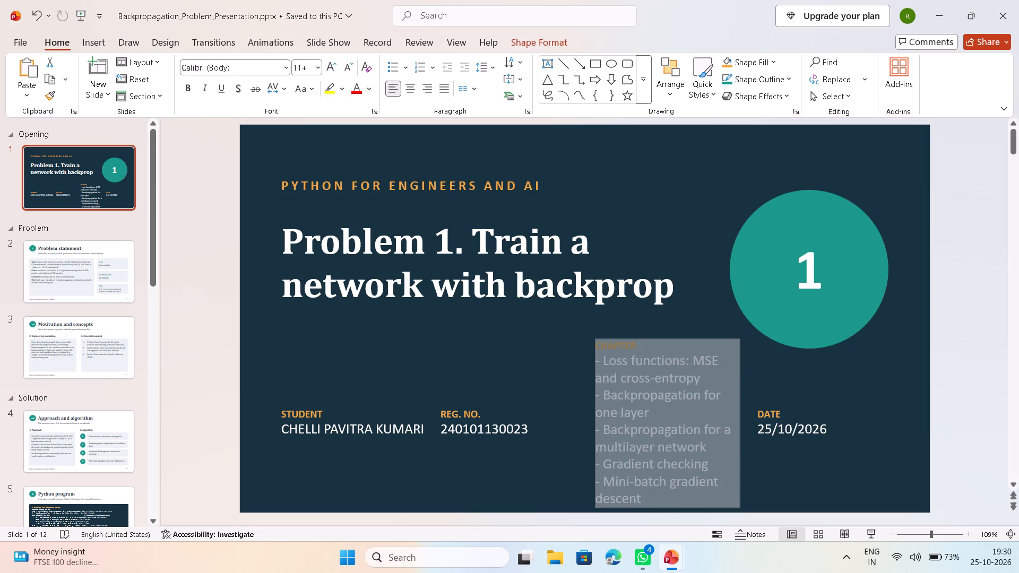
pyautogui.moveTo(665, 339); pyautogui.dragTo(664, 327)
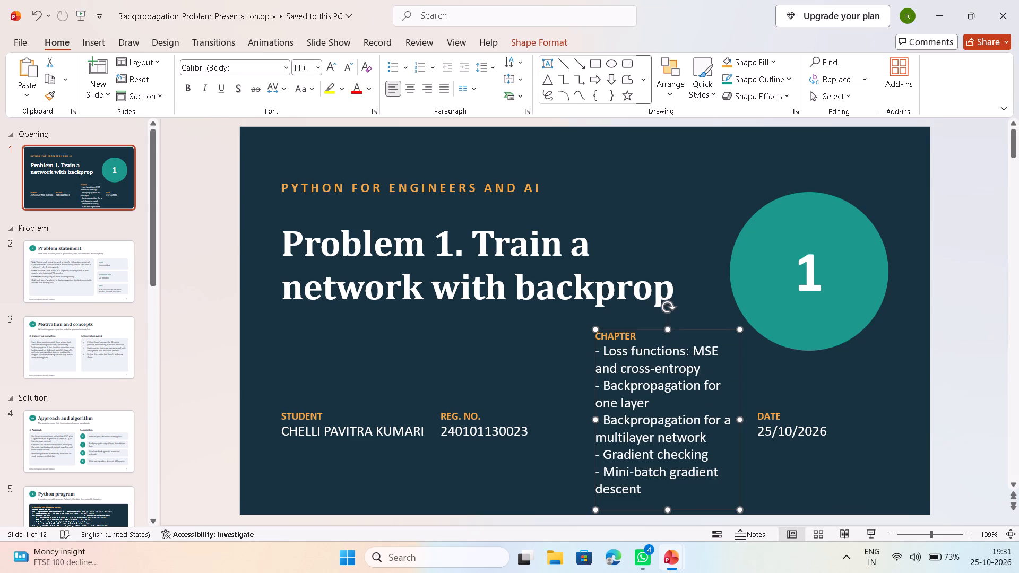
pyautogui.moveTo(666, 508); pyautogui.dragTo(663, 464)
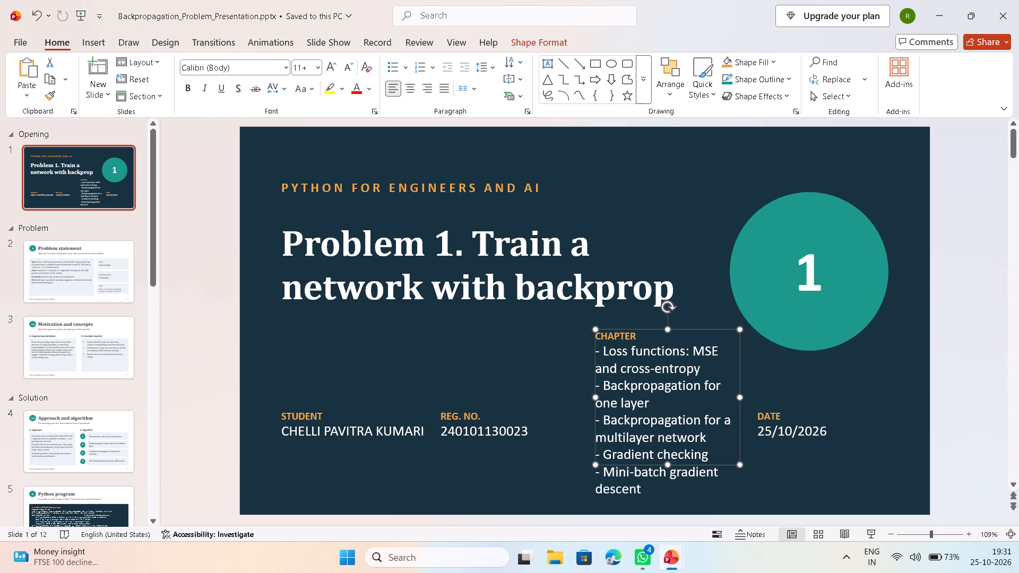
# Widen the CHAPTER text box from its right edge until it reaches the DATE box.
pyautogui.click(741, 393)
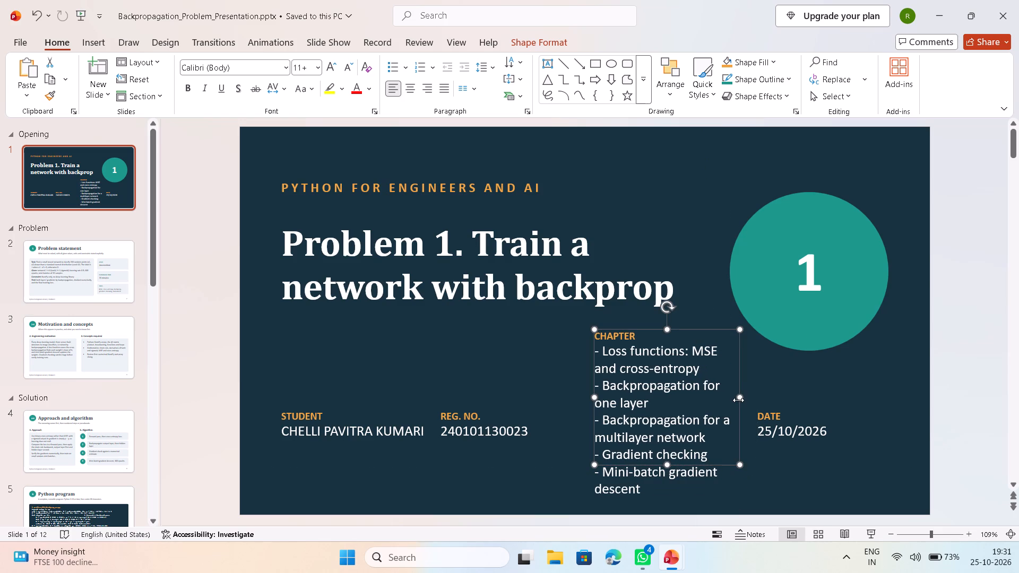
pyautogui.moveTo(739, 397); pyautogui.dragTo(759, 395)
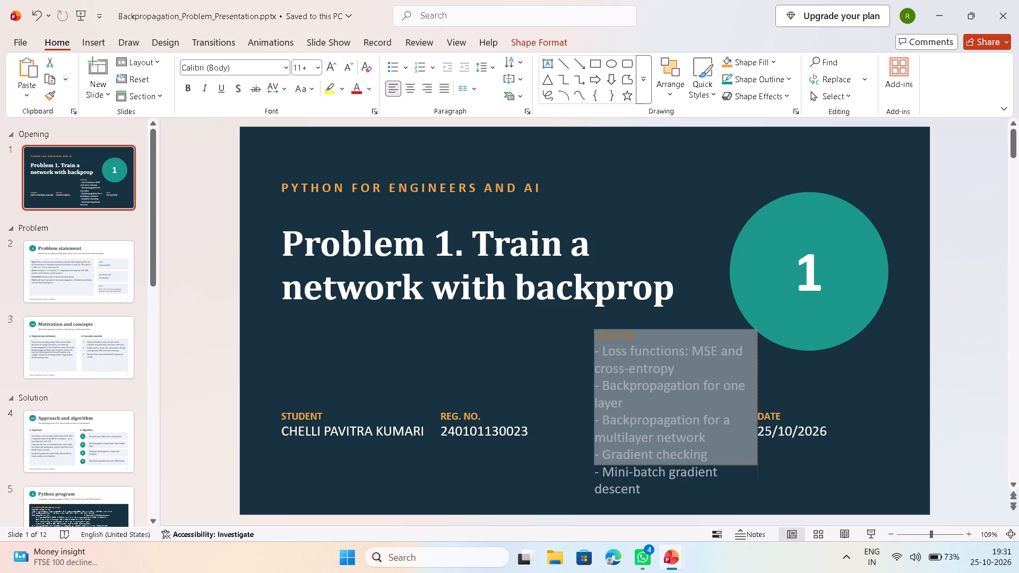
pyautogui.moveTo(759, 395); pyautogui.dragTo(759, 395)
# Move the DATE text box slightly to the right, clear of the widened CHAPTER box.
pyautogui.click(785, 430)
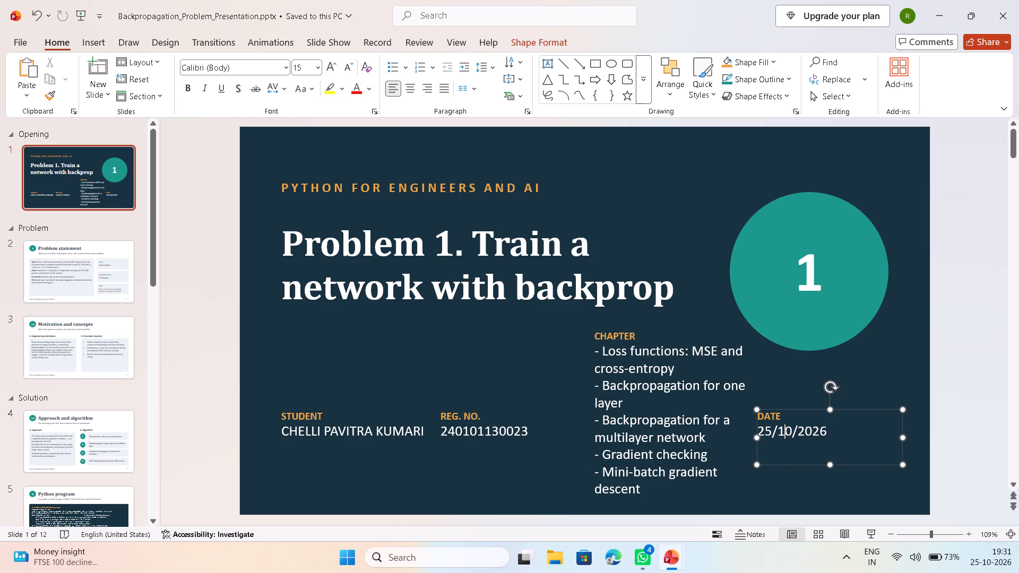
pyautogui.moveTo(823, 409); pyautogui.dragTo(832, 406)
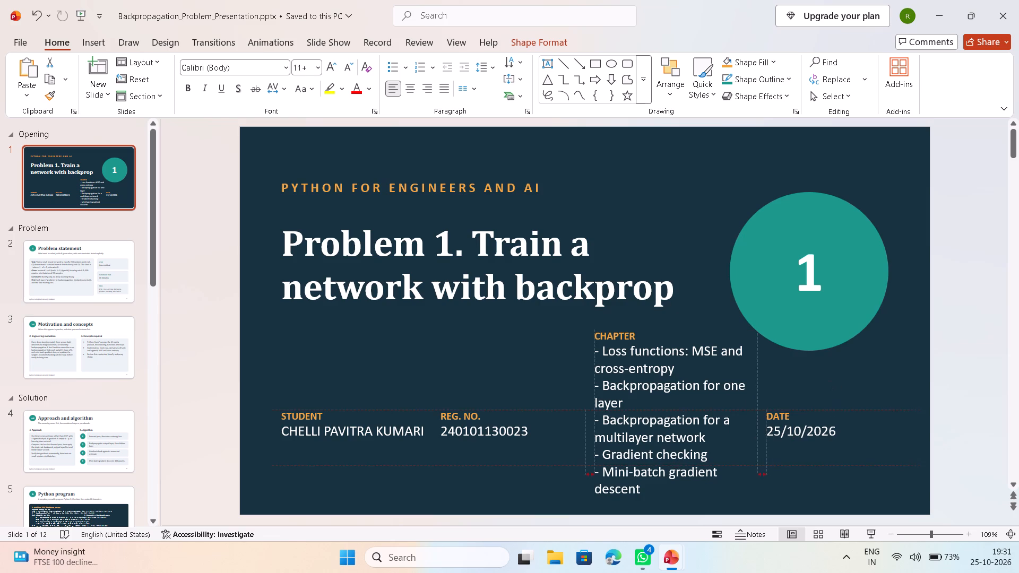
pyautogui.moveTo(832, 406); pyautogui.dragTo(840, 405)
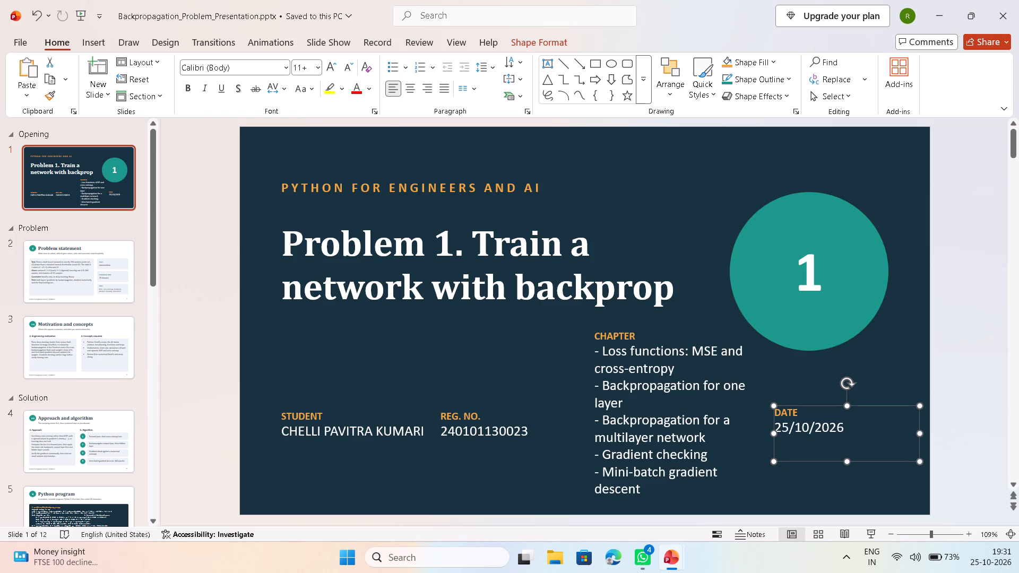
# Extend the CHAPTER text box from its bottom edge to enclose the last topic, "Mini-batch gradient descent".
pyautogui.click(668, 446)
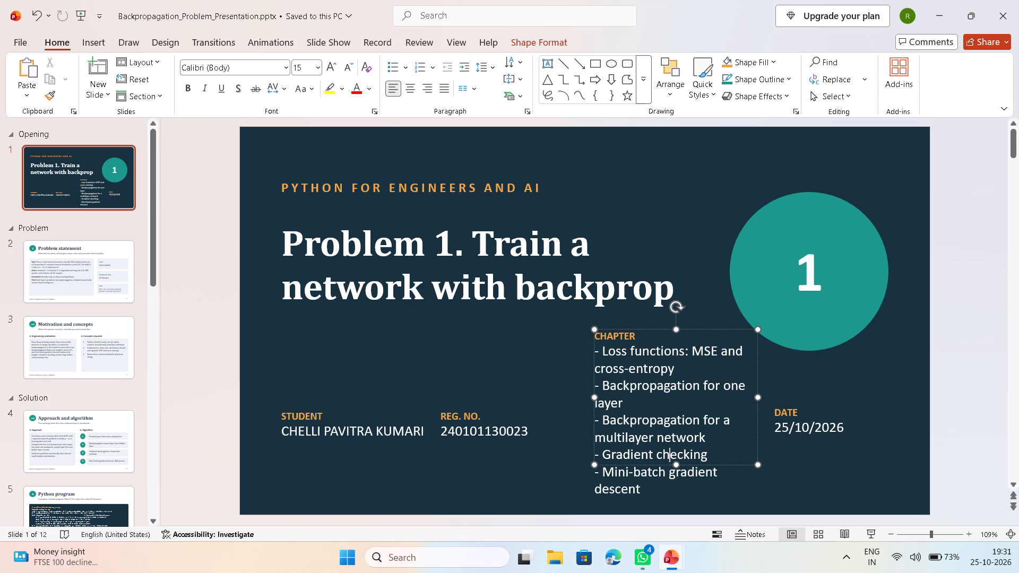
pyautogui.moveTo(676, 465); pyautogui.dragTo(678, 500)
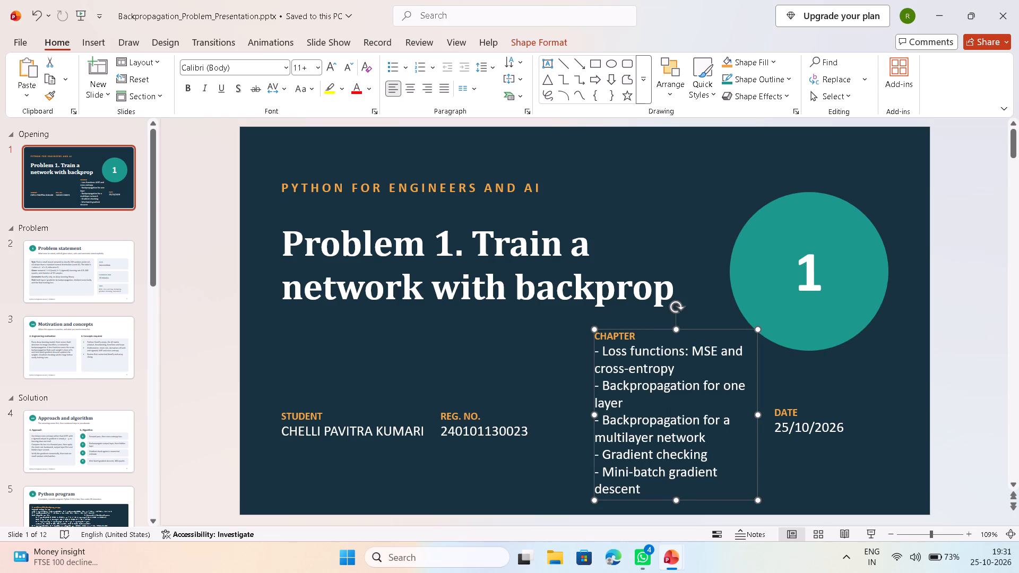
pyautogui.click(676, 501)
# Widen the CHAPTER text box leftward until "Loss functions: MSE and cross-entropy" fits on one line, and shorten its bottom edge to the last topic.
pyautogui.moveTo(594, 415); pyautogui.dragTo(568, 411)
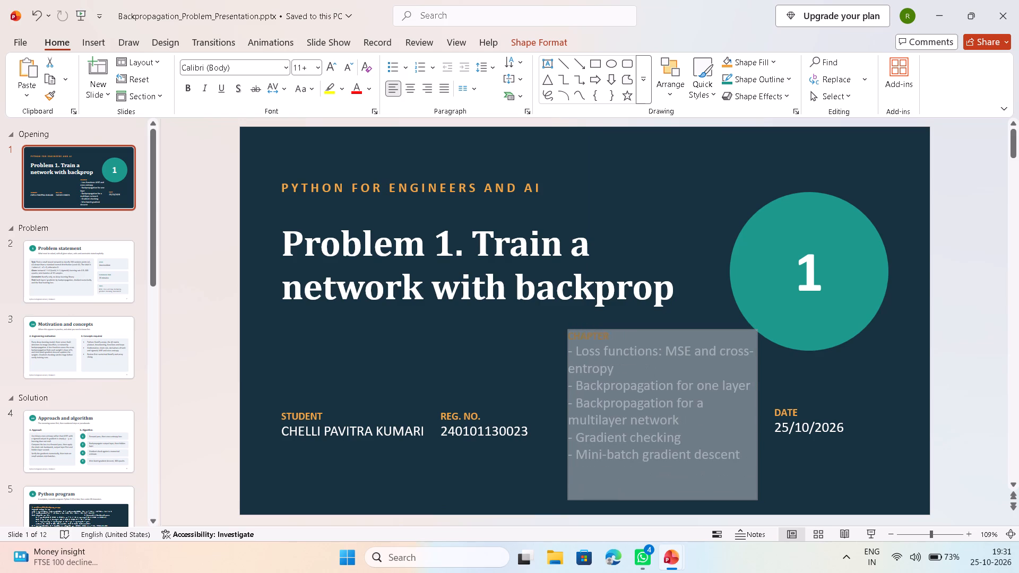
pyautogui.moveTo(568, 411); pyautogui.dragTo(539, 405)
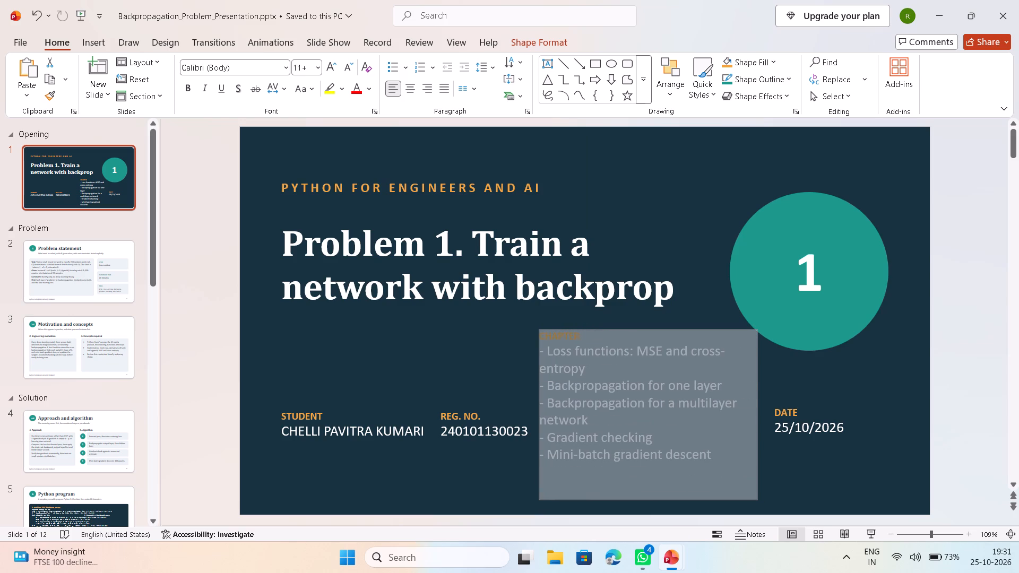
pyautogui.moveTo(539, 405); pyautogui.dragTo(525, 400)
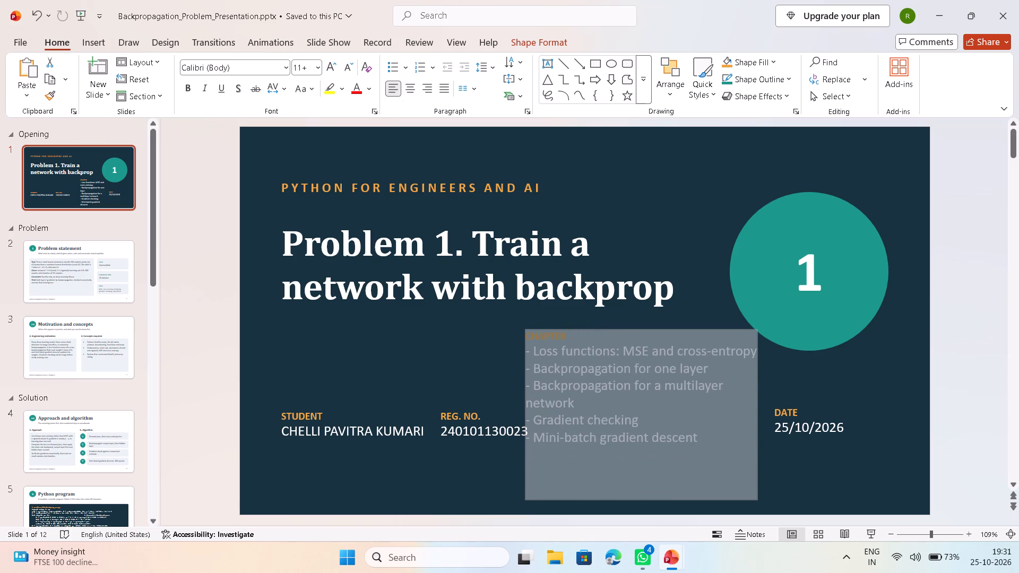
pyautogui.moveTo(525, 400); pyautogui.dragTo(530, 397)
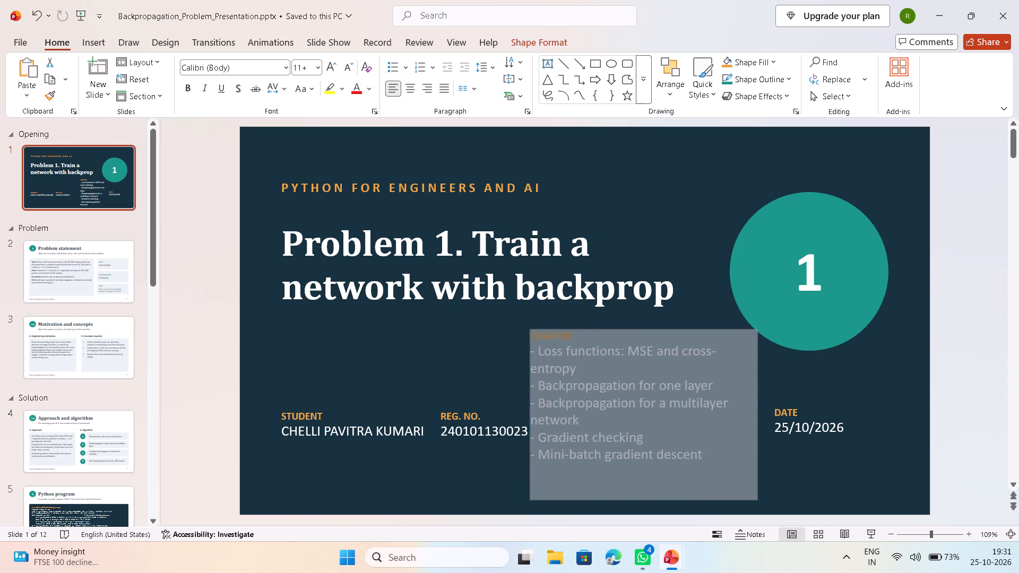
pyautogui.moveTo(530, 397); pyautogui.dragTo(522, 395)
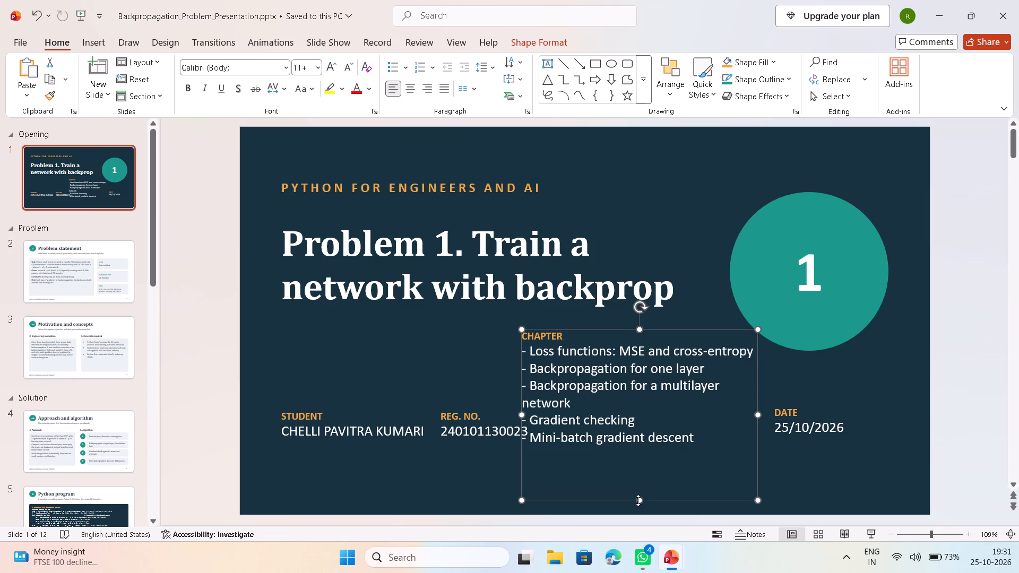
pyautogui.moveTo(638, 500); pyautogui.dragTo(629, 457)
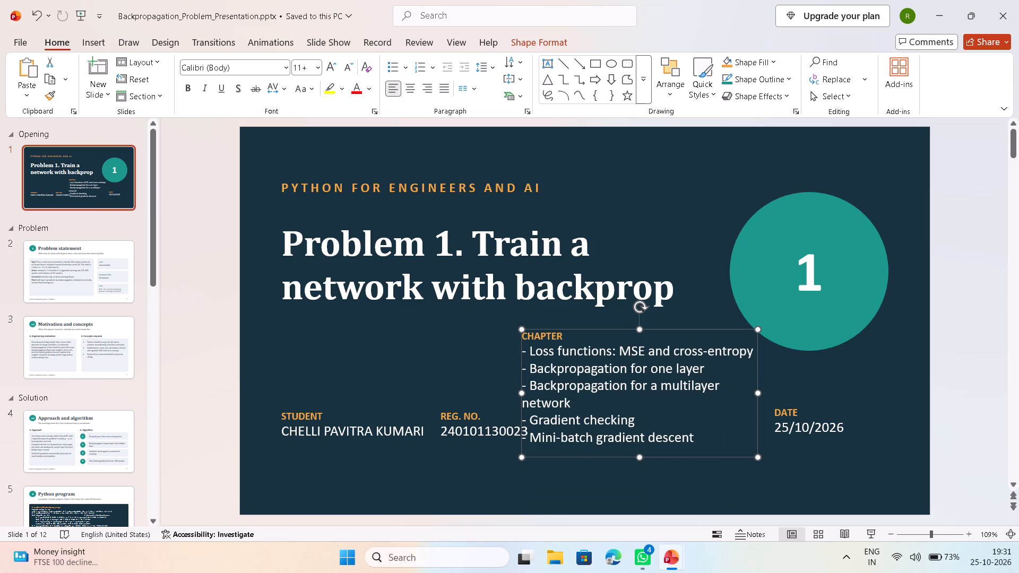
# Cut the DATE text box from the title slide.
pyautogui.click(797, 422)
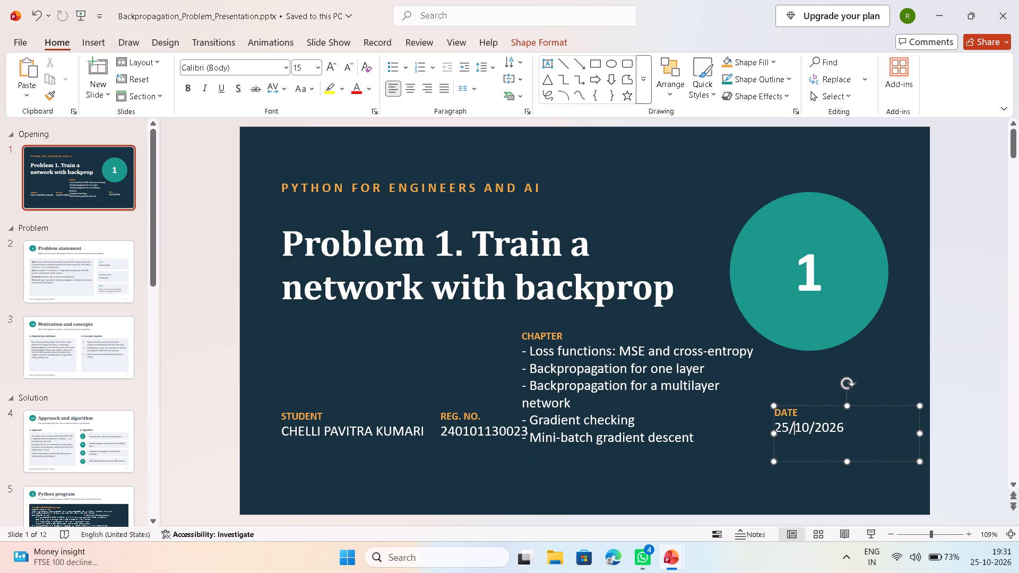
pyautogui.rightClick(865, 444)
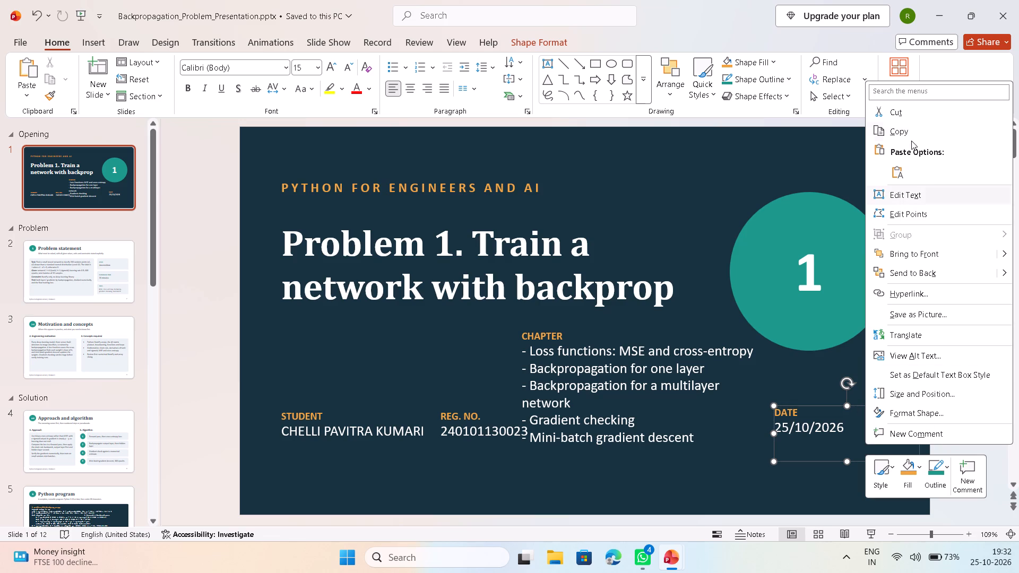
pyautogui.click(902, 111)
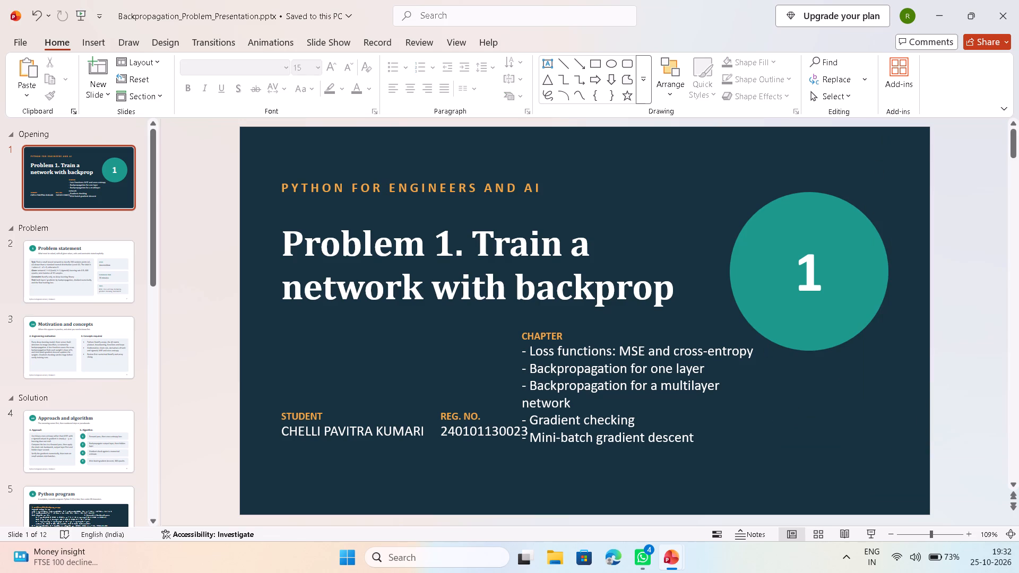
# Move the CHAPTER text box right and down into the space below the teal circle, clear of REG. NO.
pyautogui.click(675, 373)
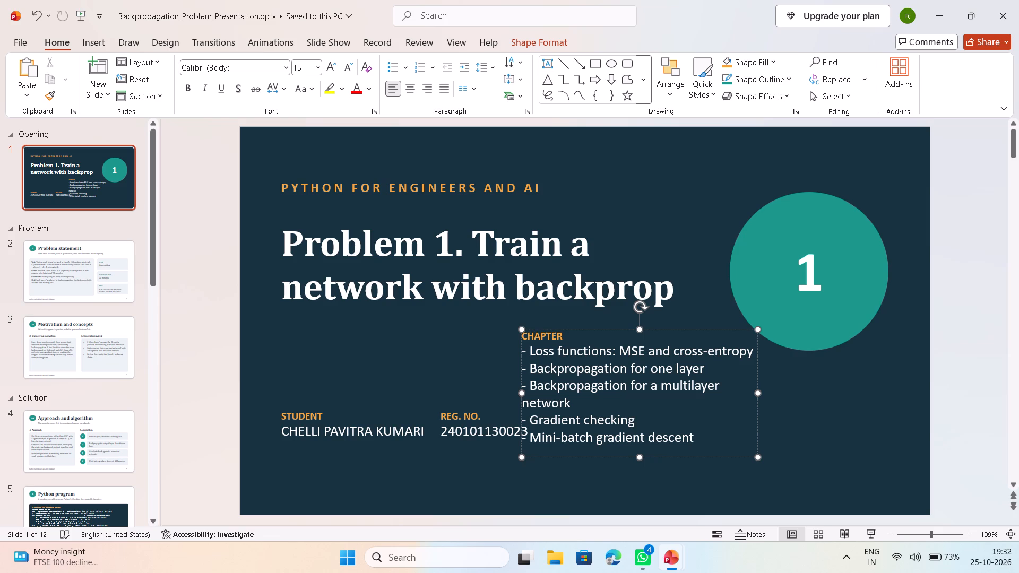
pyautogui.moveTo(632, 327); pyautogui.dragTo(710, 375)
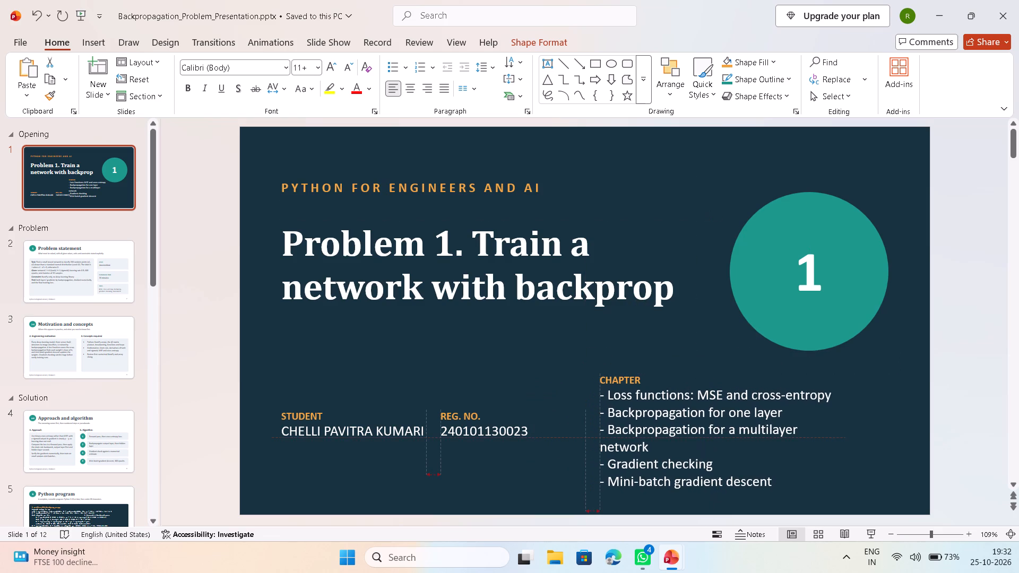
pyautogui.moveTo(710, 375); pyautogui.dragTo(719, 376)
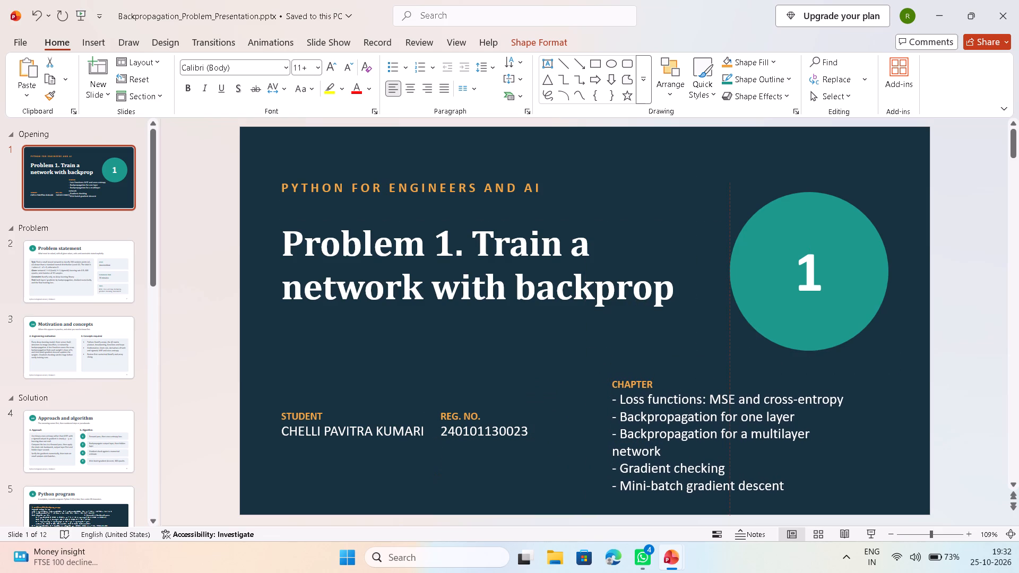
pyautogui.moveTo(719, 376); pyautogui.dragTo(718, 375)
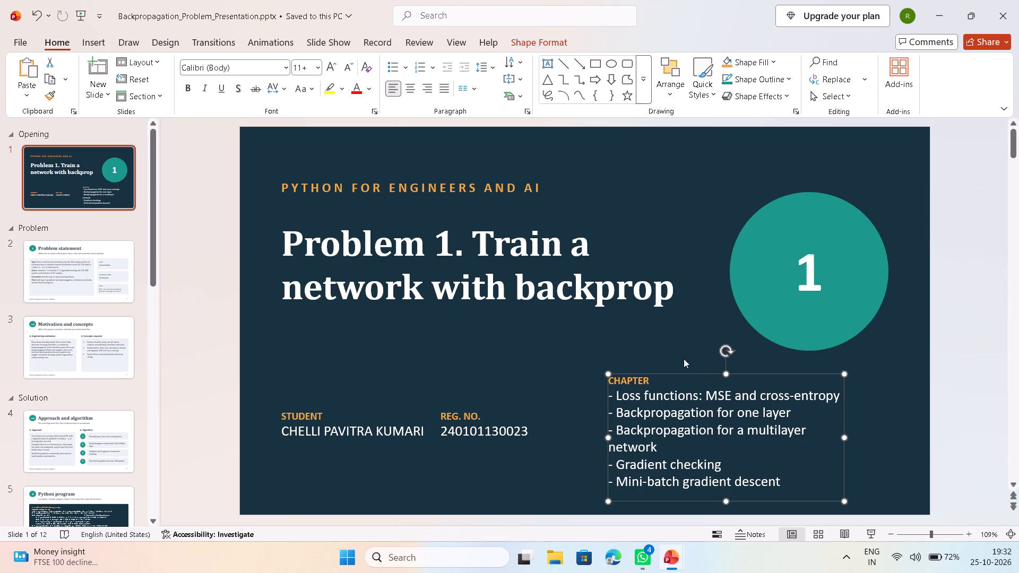
# Widen the CHAPTER text box from its right edge until "Backpropagation for a multilayer network" fits on one line.
pyautogui.click(667, 354)
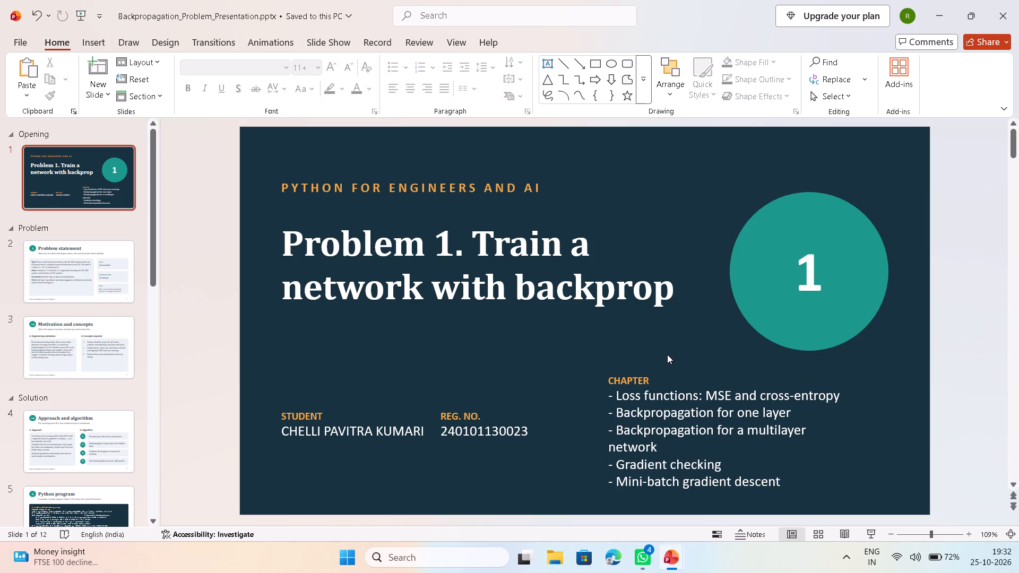
pyautogui.click(733, 455)
pyautogui.moveTo(844, 438); pyautogui.dragTo(871, 433)
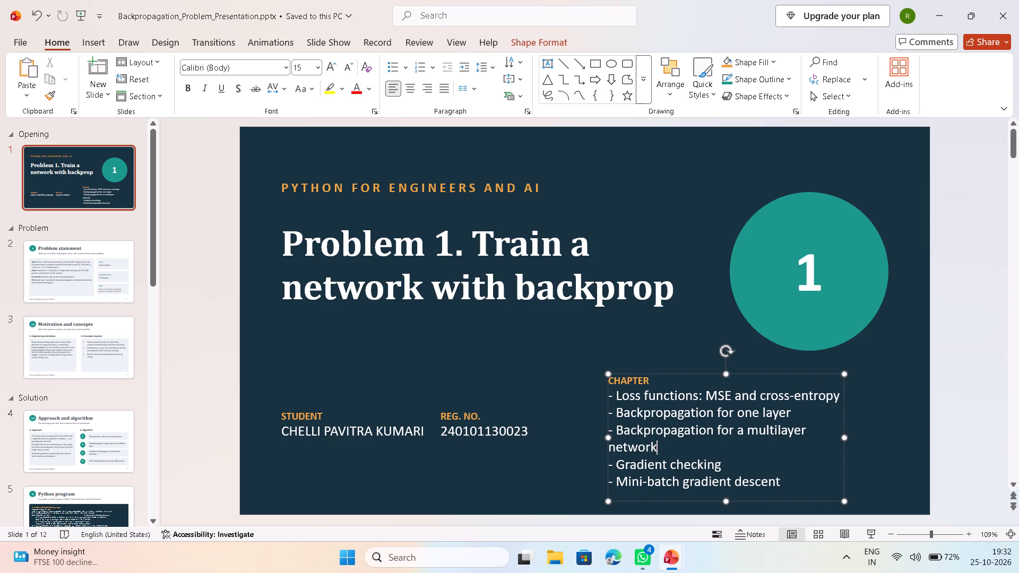
pyautogui.moveTo(871, 433); pyautogui.dragTo(887, 431)
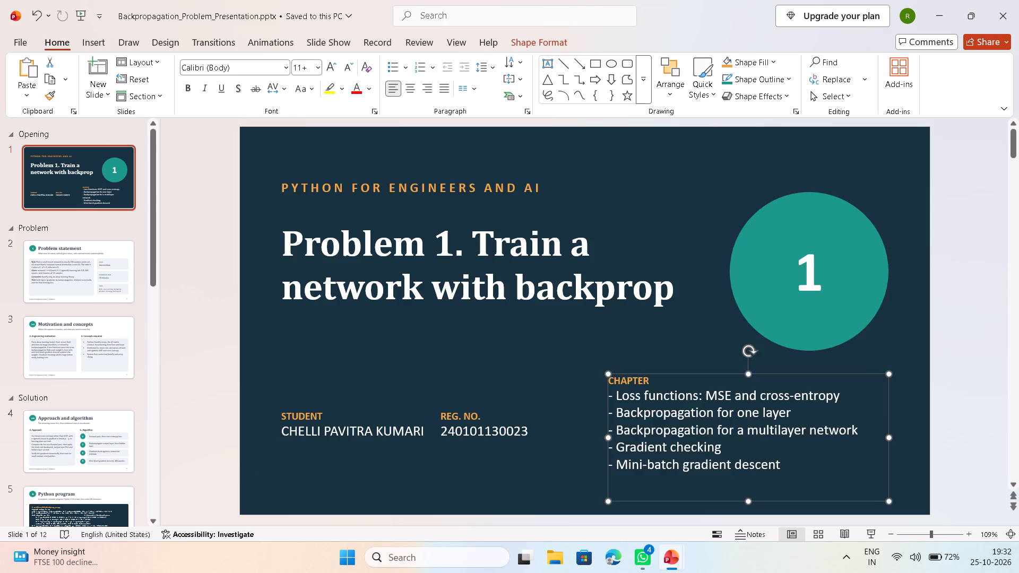
pyautogui.click(692, 355)
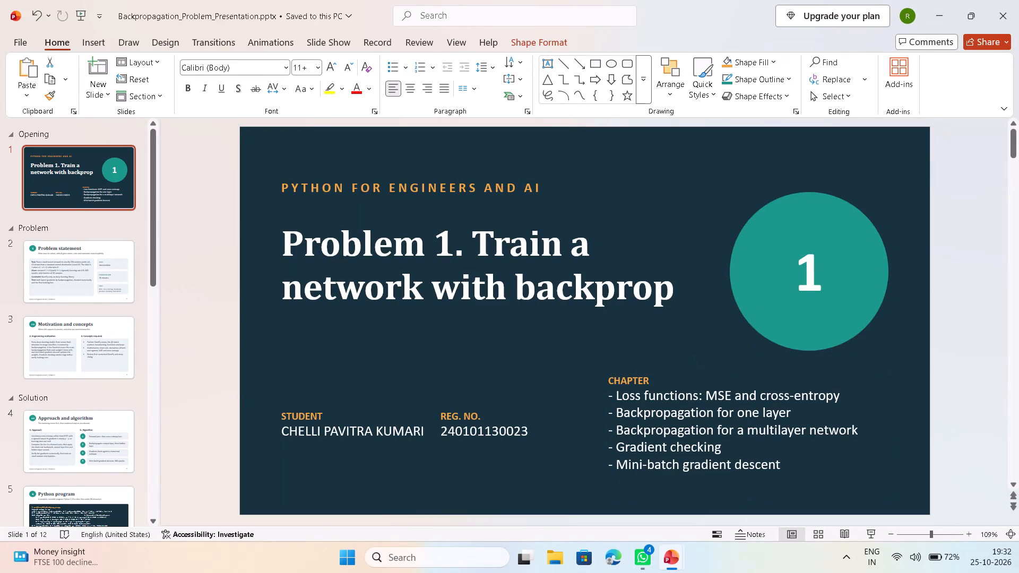
# Move the REG. NO. text box up and right, so its right edge meets the CHAPTER text box.
pyautogui.click(511, 428)
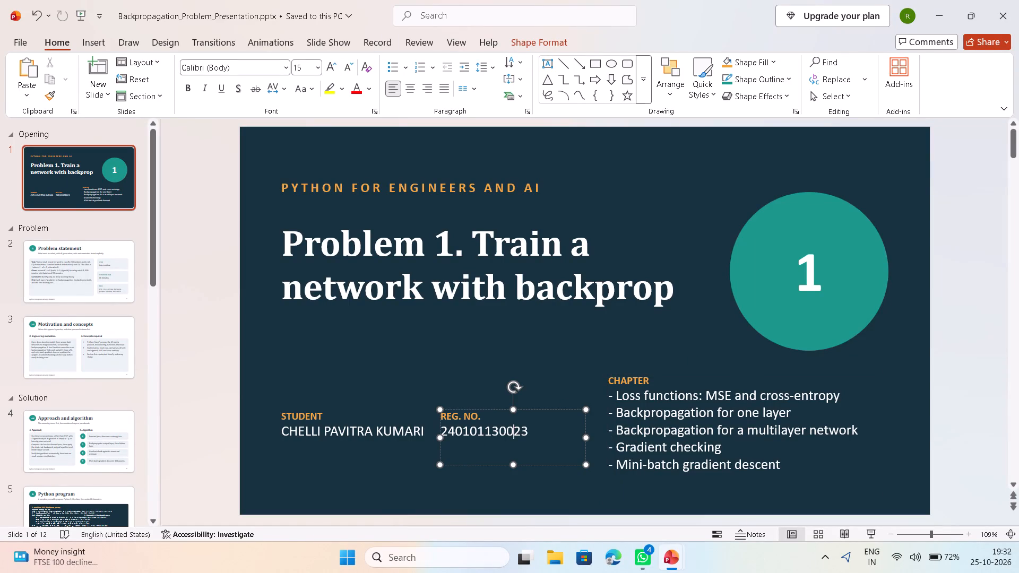
pyautogui.click(509, 429)
pyautogui.moveTo(504, 410); pyautogui.dragTo(522, 401)
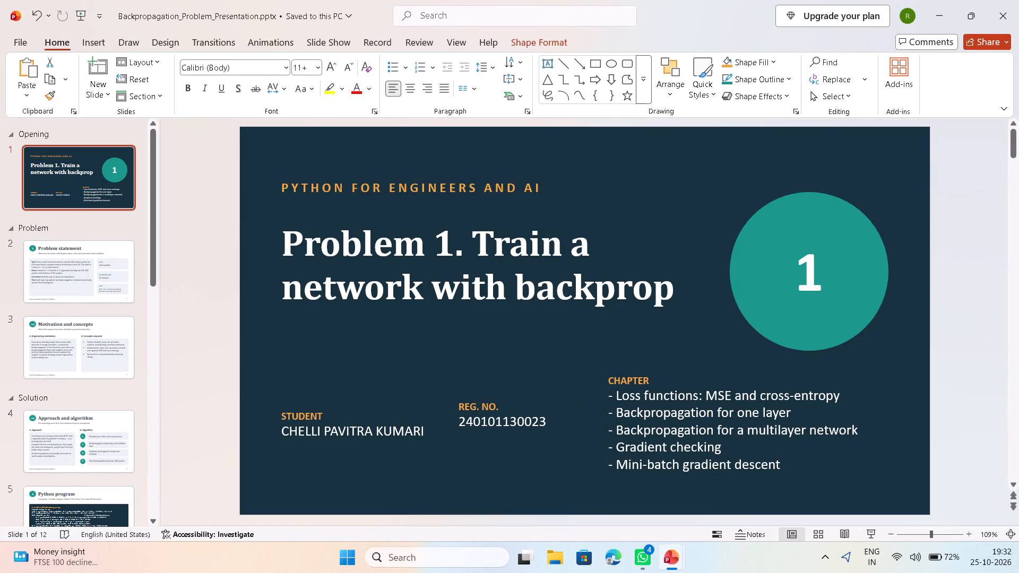
pyautogui.moveTo(522, 401); pyautogui.dragTo(526, 383)
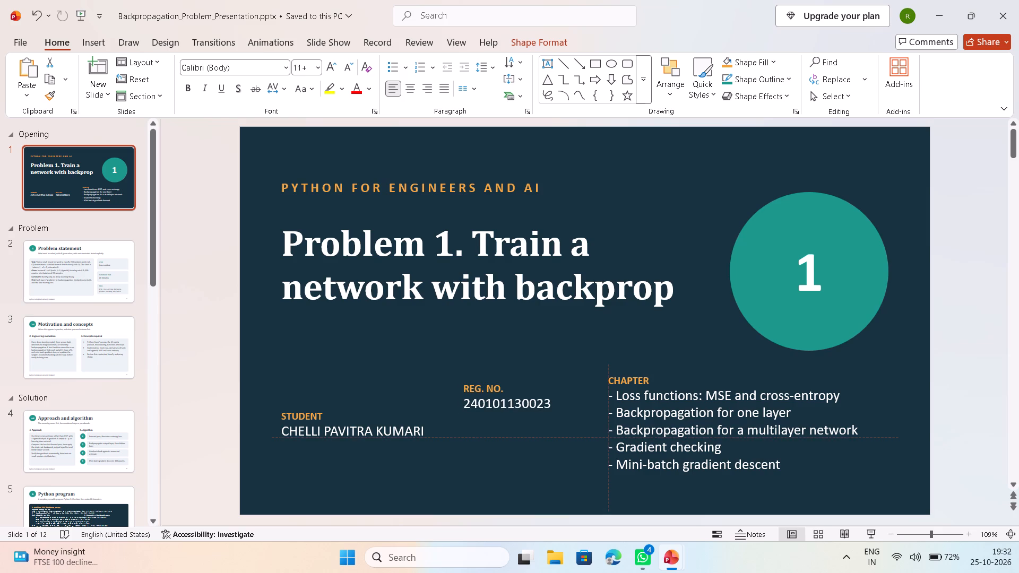
pyautogui.moveTo(526, 383); pyautogui.dragTo(525, 380)
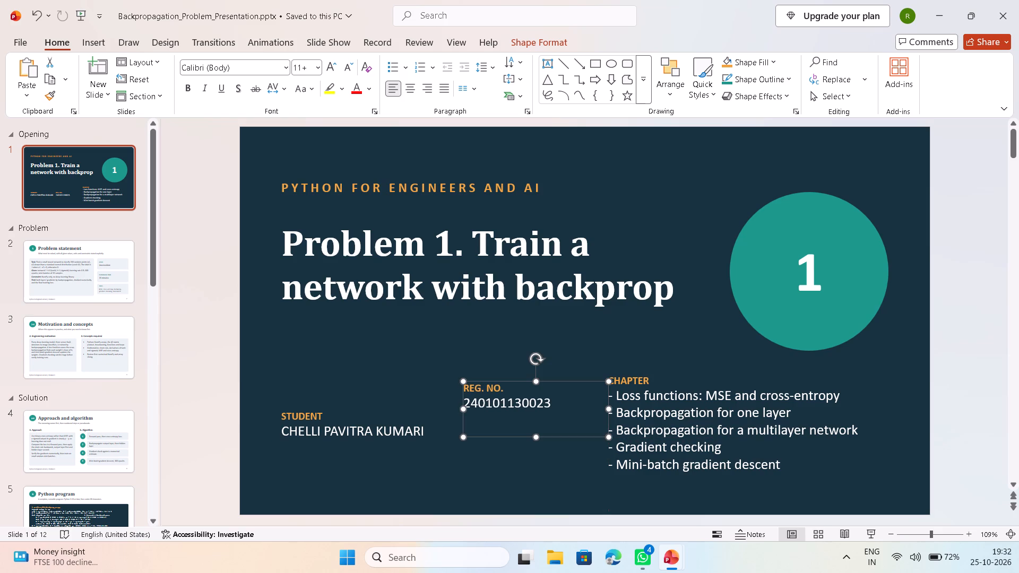
# Move the STUDENT text box up until it is level with the REG. NO. text box.
pyautogui.click(429, 418)
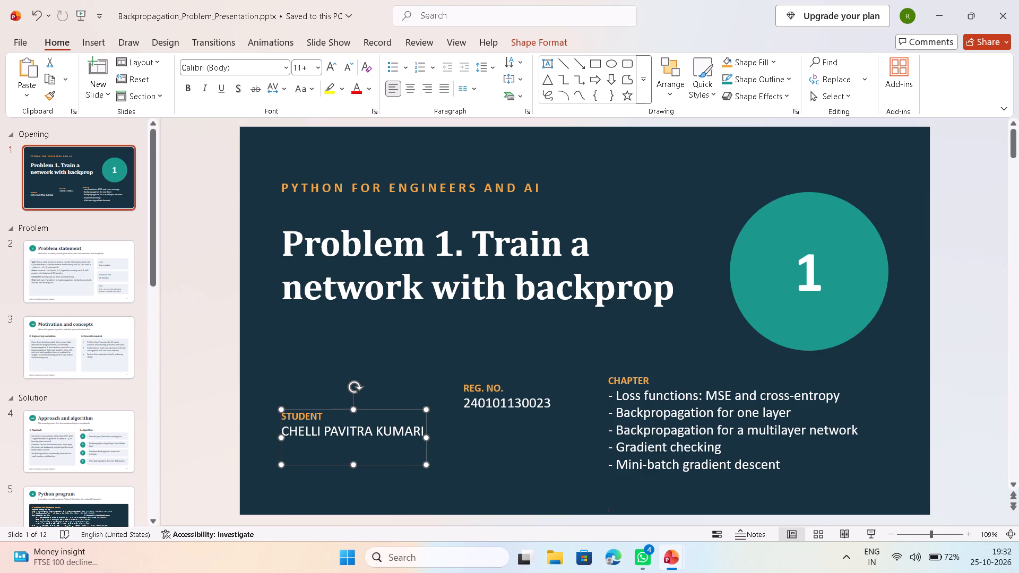
pyautogui.moveTo(349, 409); pyautogui.dragTo(348, 376)
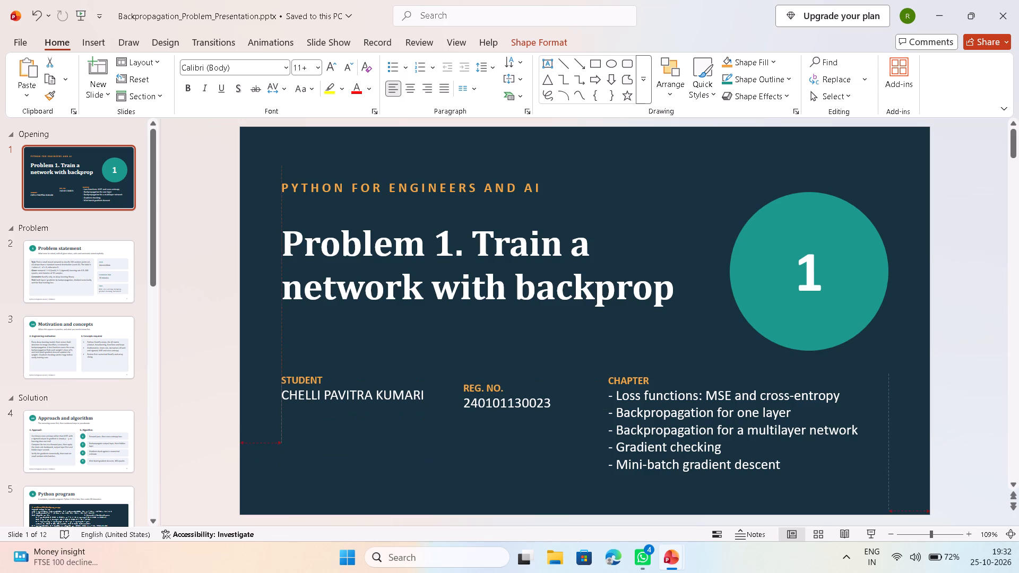
pyautogui.moveTo(348, 376); pyautogui.dragTo(348, 378)
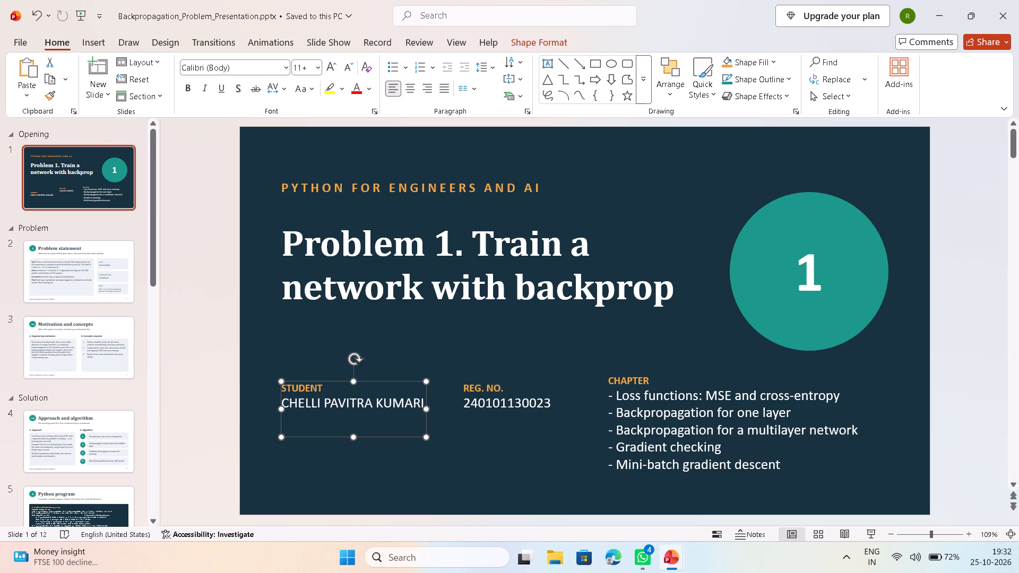
pyautogui.click(395, 356)
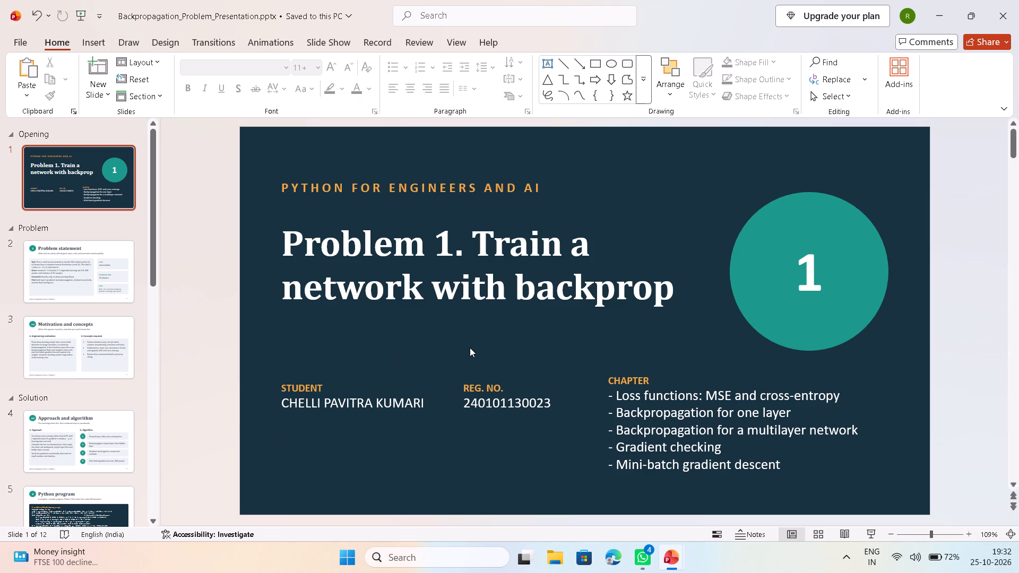
# Remove the bold formatting from all text in the Problem statement slide's main body box, including the Task, Given, Constraint and Find labels.
pyautogui.press('Right')
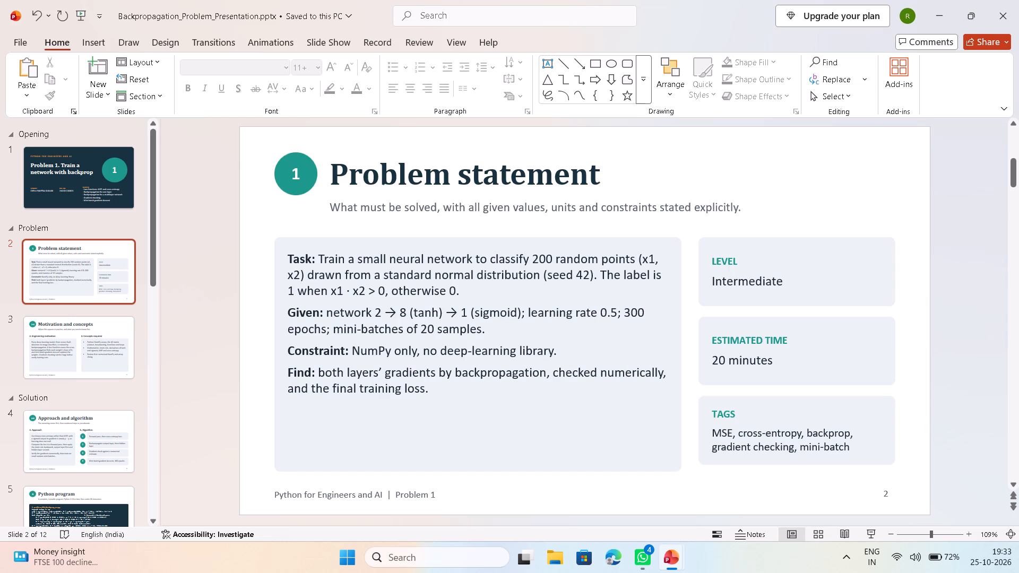
pyautogui.click(327, 294)
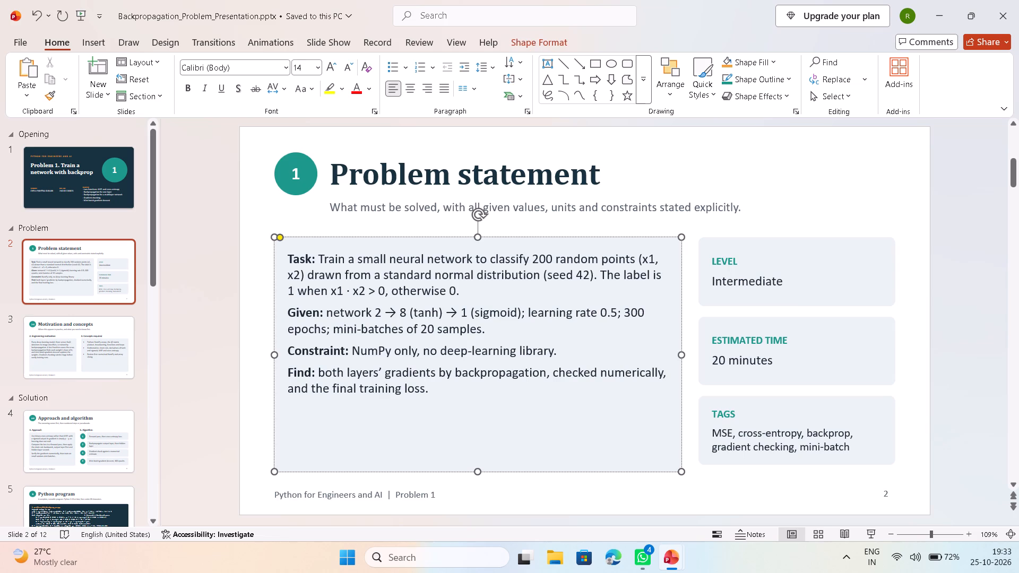
pyautogui.hotkey('ctrl', 'a')
pyautogui.rightClick(318, 270)
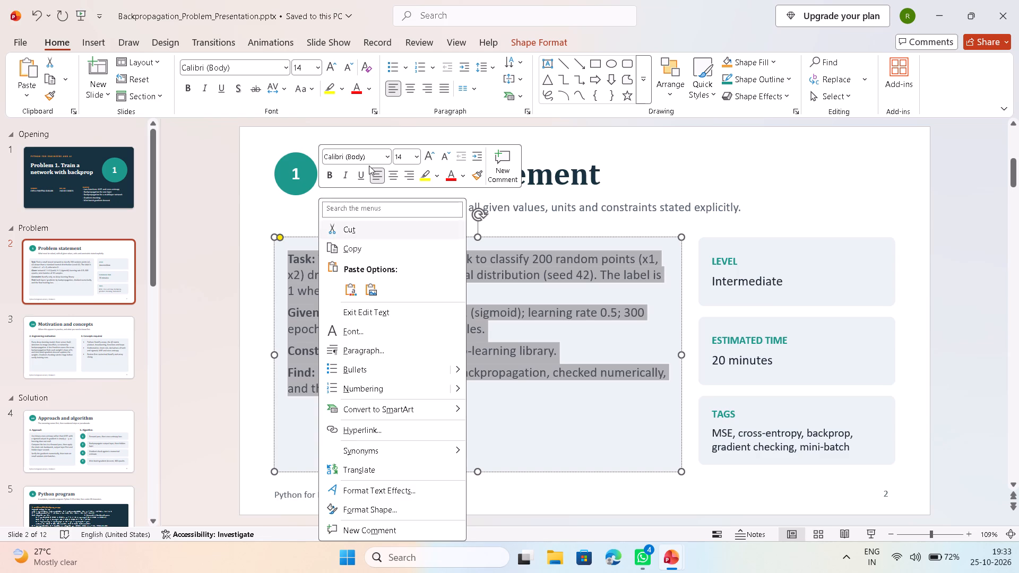
pyautogui.click(329, 179)
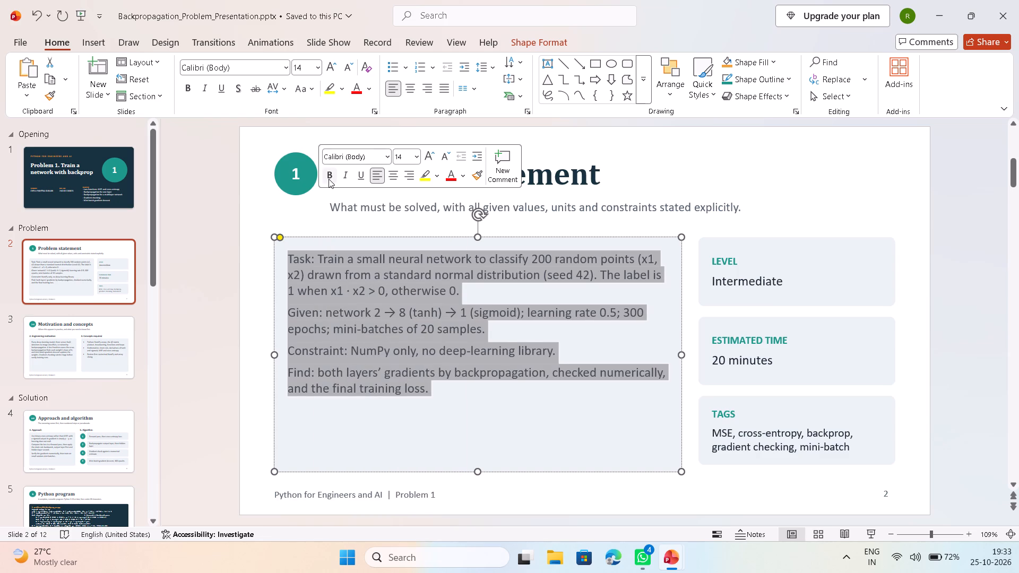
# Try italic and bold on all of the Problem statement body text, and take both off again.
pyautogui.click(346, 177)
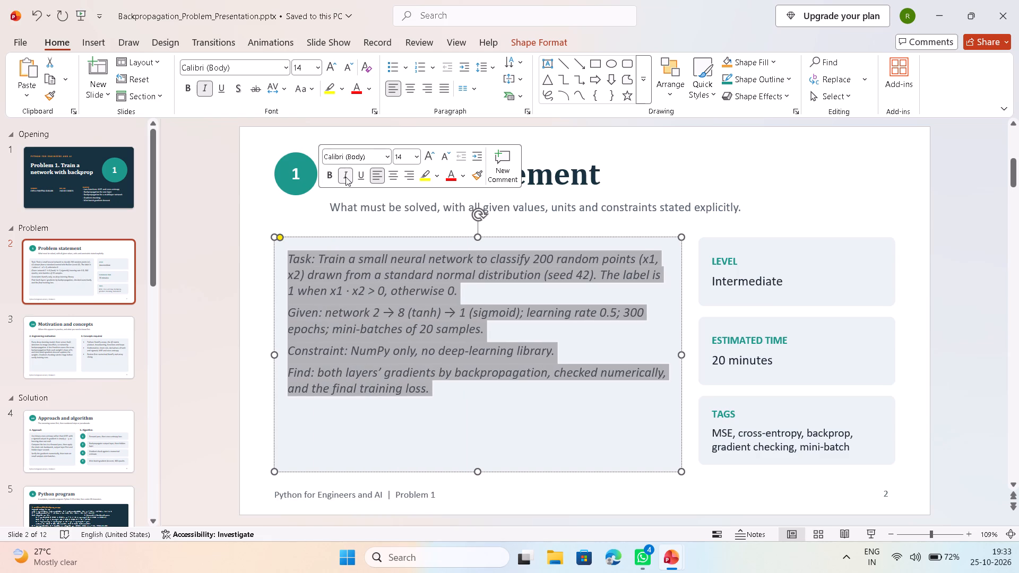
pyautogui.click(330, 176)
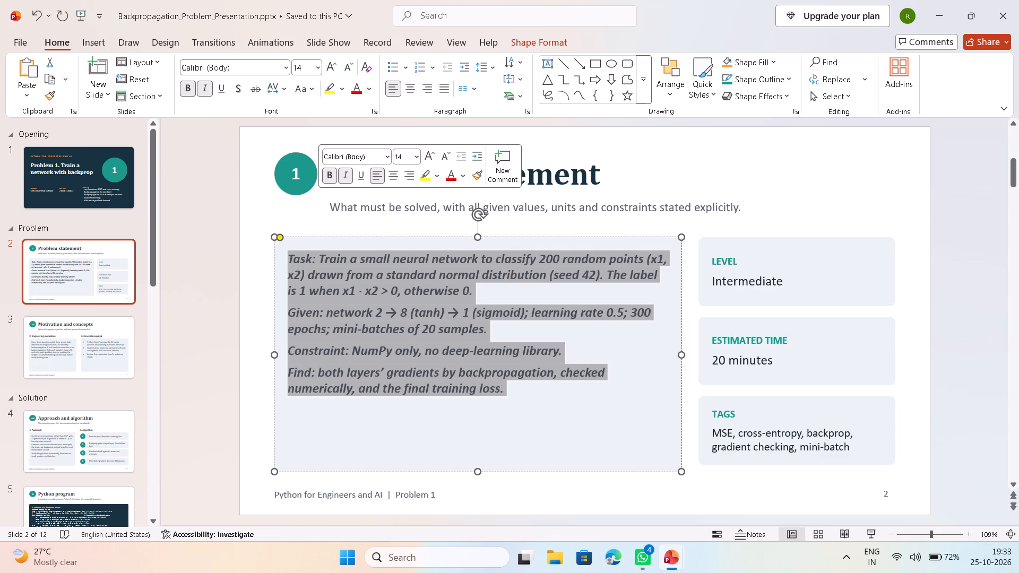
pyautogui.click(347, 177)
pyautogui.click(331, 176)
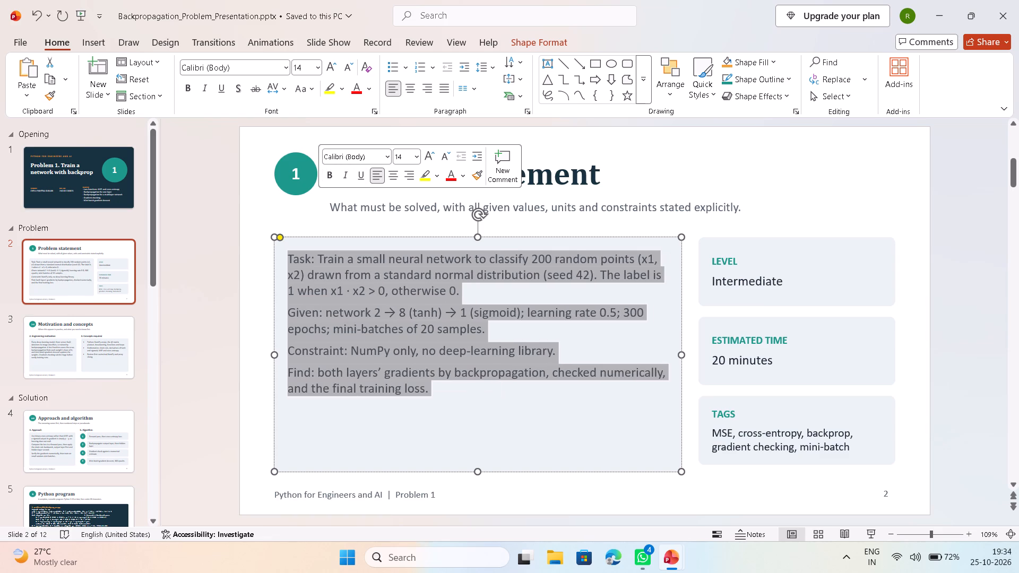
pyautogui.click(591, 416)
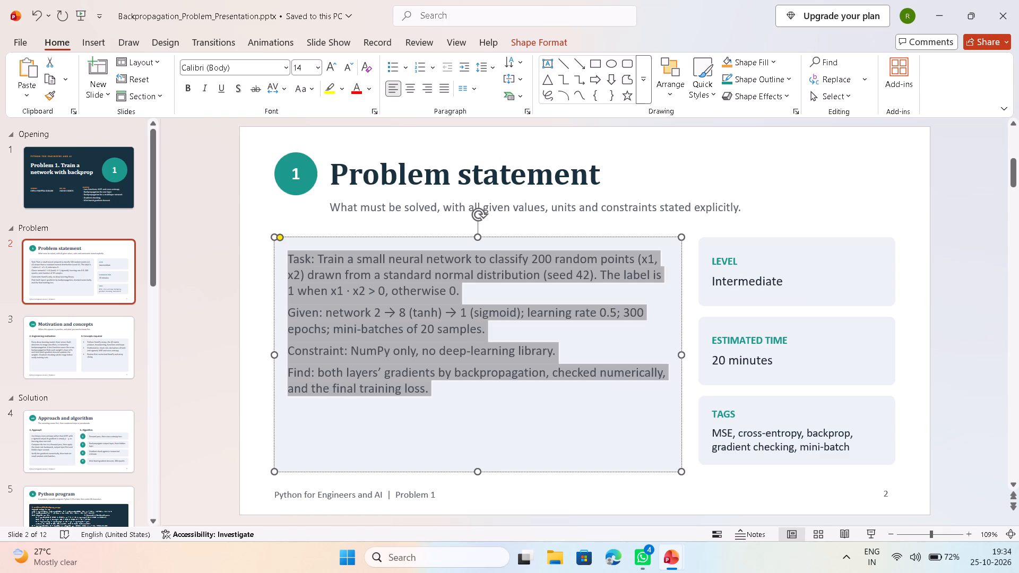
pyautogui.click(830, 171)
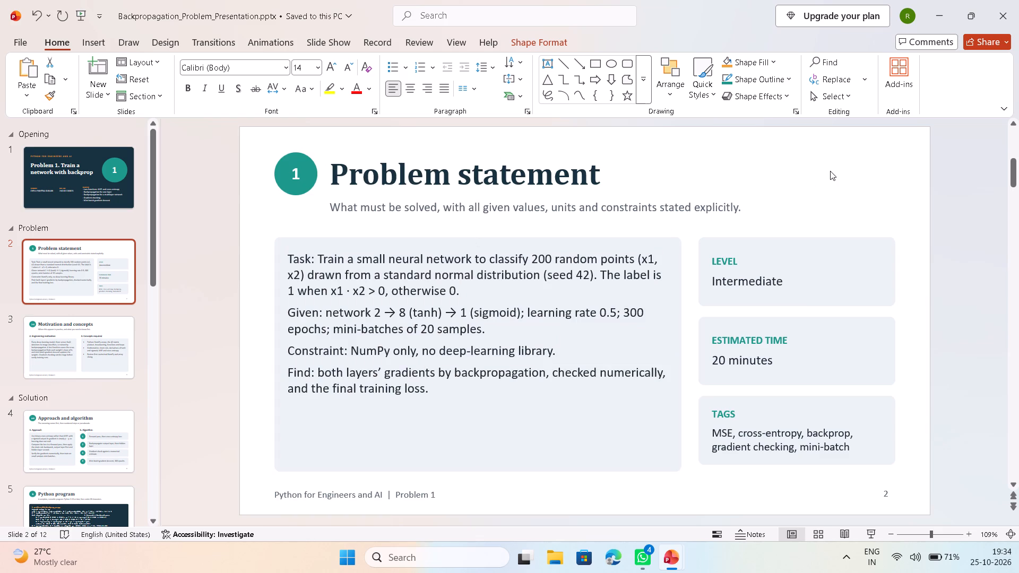
# Look through the remaining slides of the presentation up to Learning checkpoint, and return to the title slide.
pyautogui.press('Right')
pyautogui.press('Right')
pyautogui.press('Right')
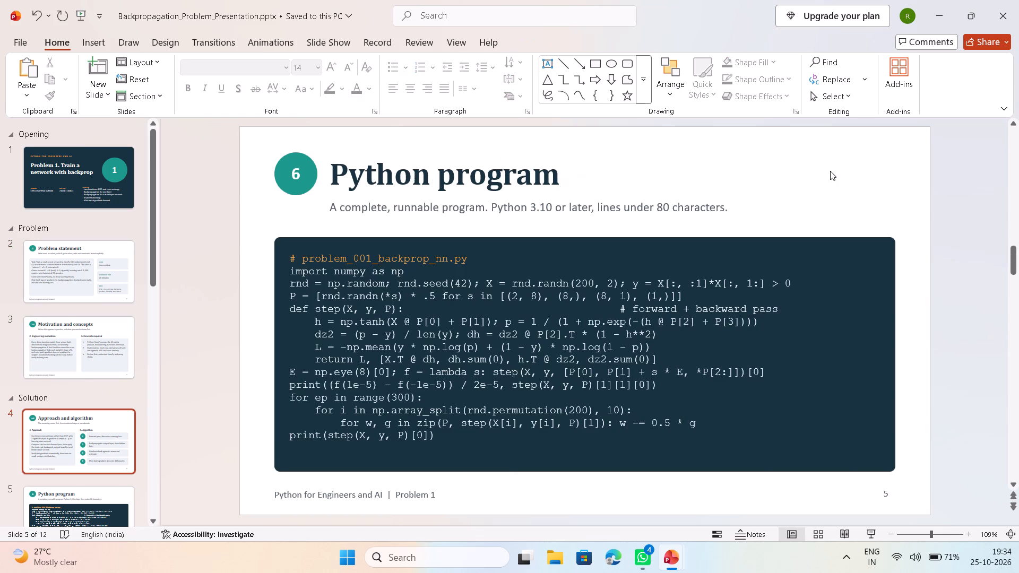
pyautogui.press('Right')
pyautogui.press('Right')
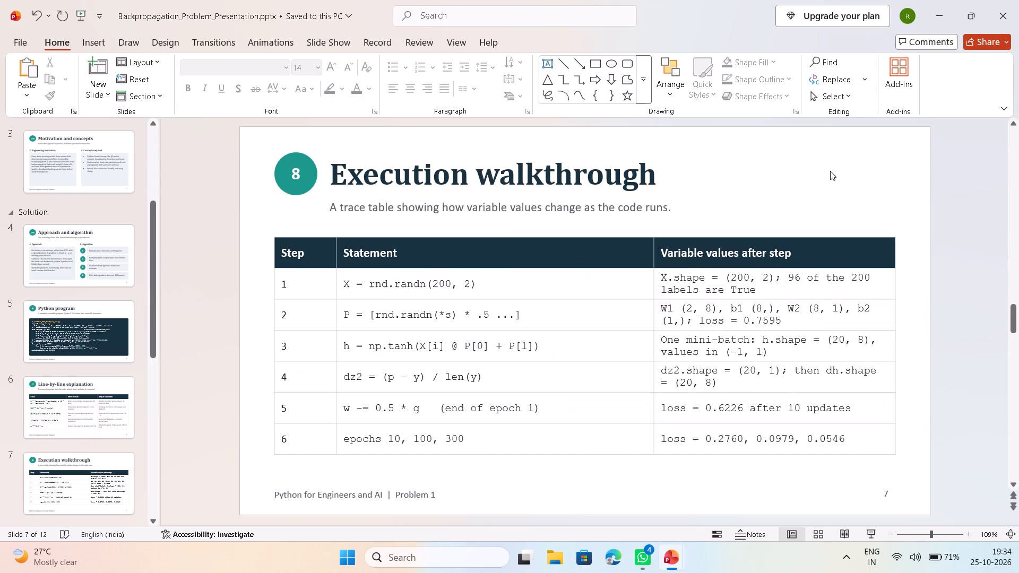
pyautogui.press('Right')
pyautogui.press('Right')
pyautogui.press('Right')
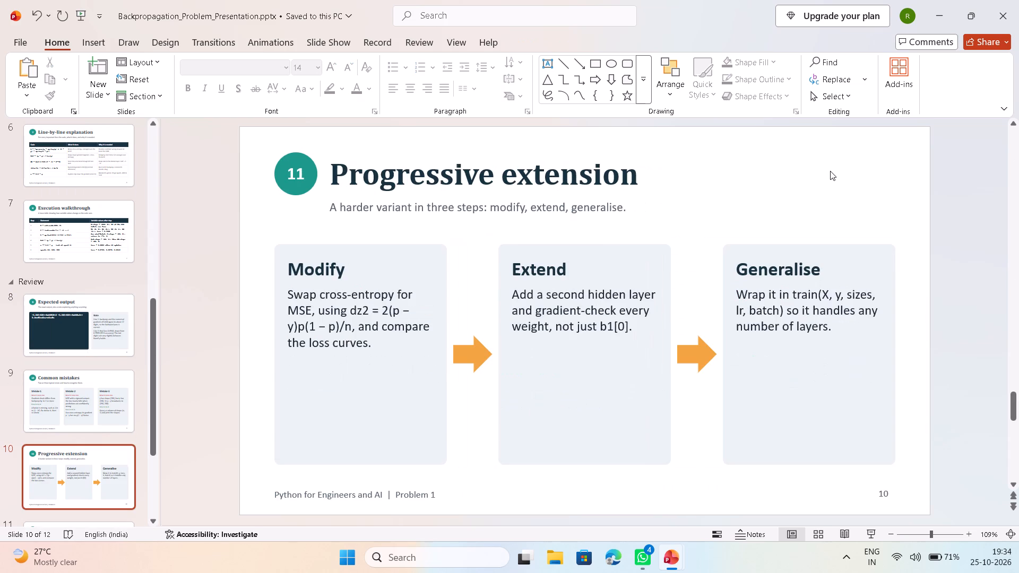
pyautogui.press('Right')
pyautogui.press('Right')
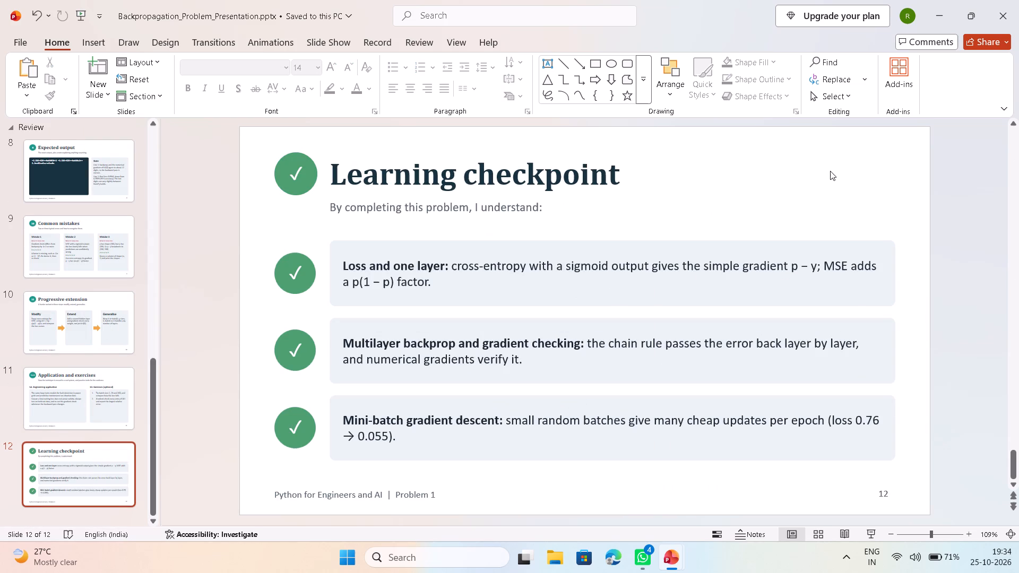
pyautogui.press('Right')
pyautogui.press('Right')
pyautogui.press('Right')
pyautogui.press('Right')
pyautogui.press('Right')
pyautogui.press('Right')
pyautogui.press('Left')
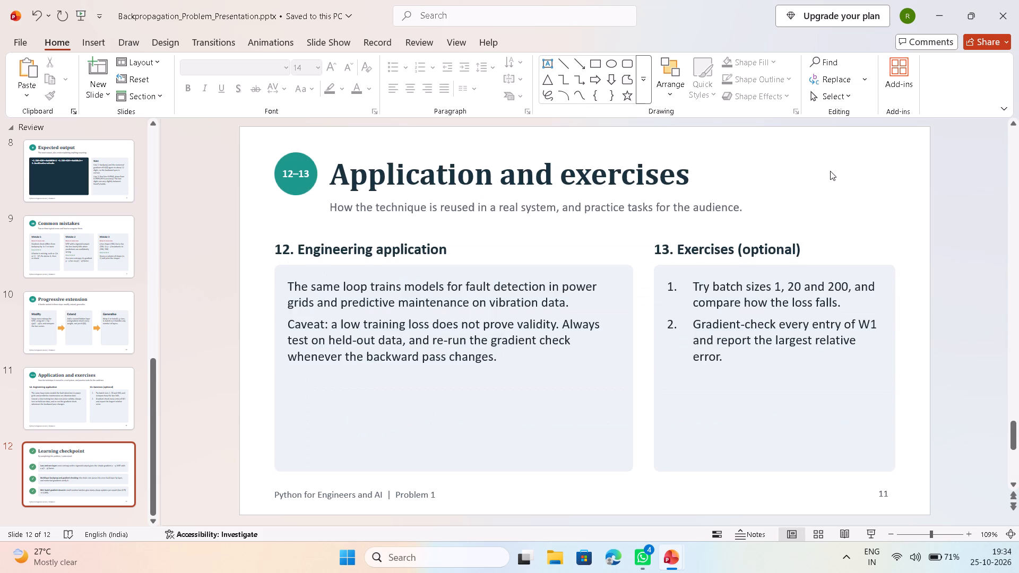
pyautogui.press('Right')
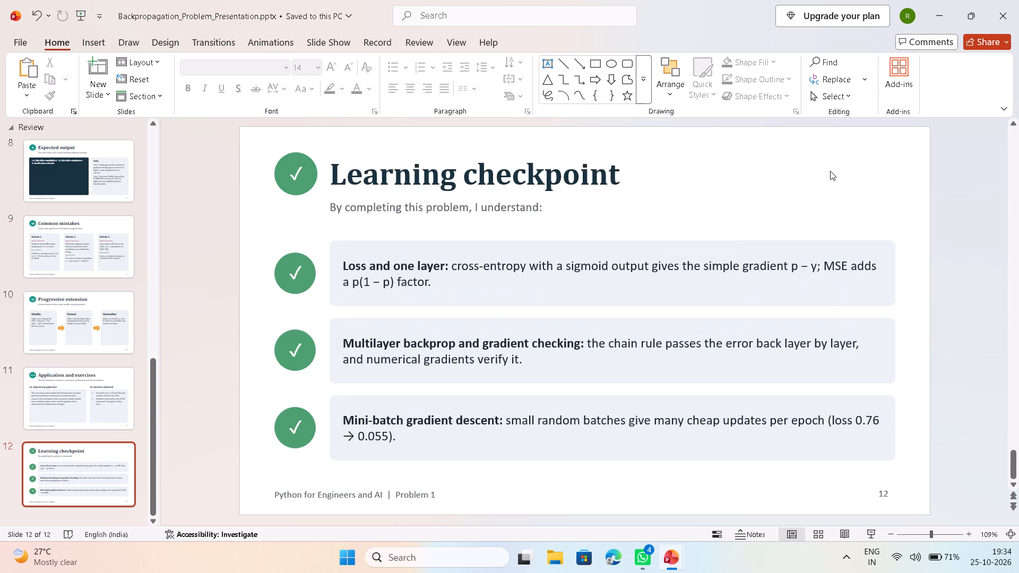
pyautogui.press('Left')
pyautogui.press('Left')
pyautogui.press('Left')
pyautogui.press('Left')
pyautogui.press('Left')
pyautogui.press('Left')
pyautogui.press('Left')
pyautogui.press('Left')
pyautogui.press('Left')
pyautogui.press('Left')
pyautogui.press('Left')
pyautogui.press('Left')
pyautogui.press('Left')
pyautogui.press('Left')
pyautogui.press('Left')
pyautogui.press('Left')
pyautogui.press('Left')
pyautogui.press('Left')
pyautogui.press('Left')
pyautogui.press('Left')
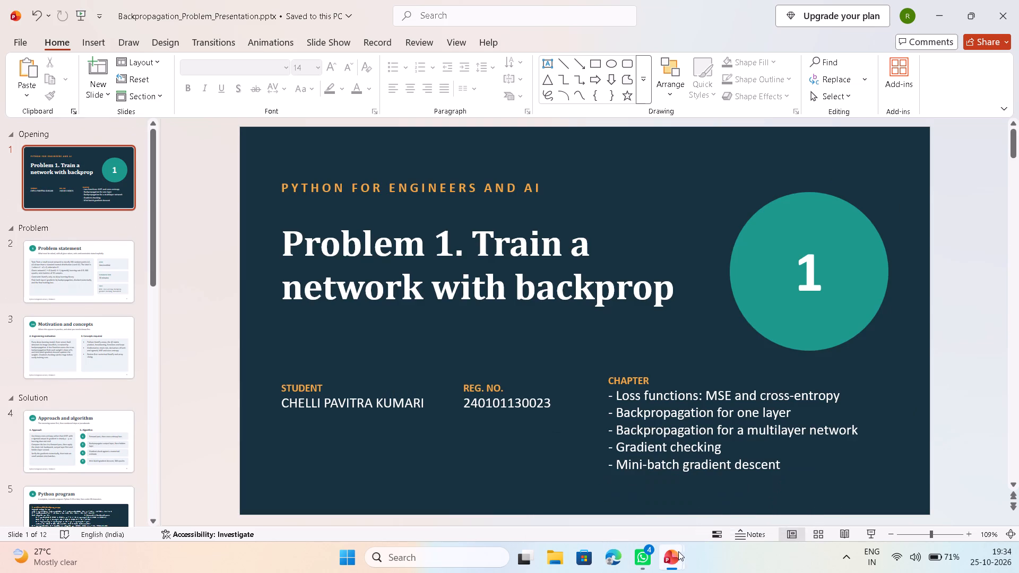
# Switch to the Autoencoders_Seq2Seq_Attention presentation and copy its closing "Thank you. Questions?" slide.
pyautogui.click(598, 493)
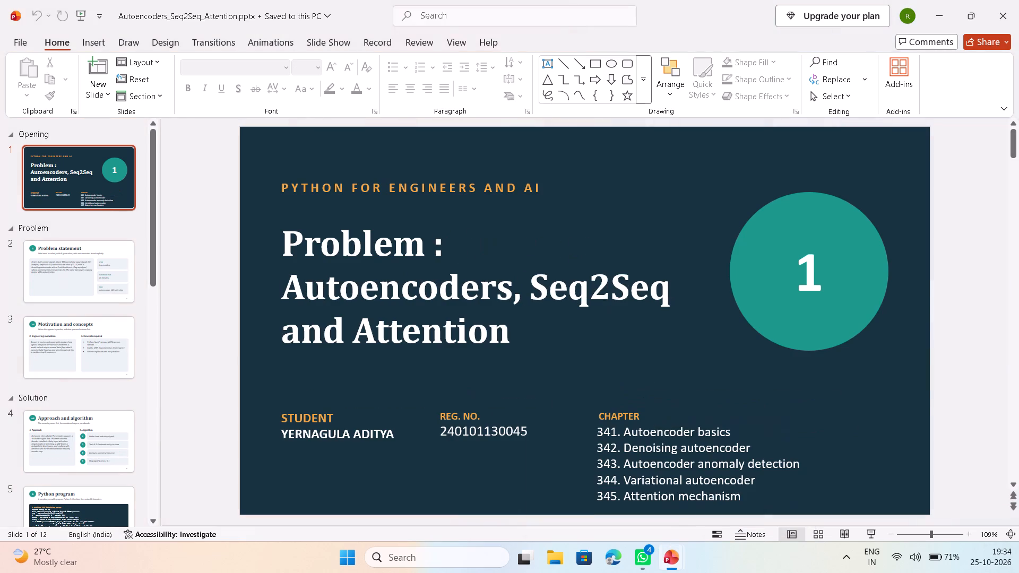
pyautogui.press('Right')
pyautogui.press('Right')
pyautogui.press('Right')
pyautogui.press('Right')
pyautogui.press('Right')
pyautogui.press('Right')
pyautogui.press('Right')
pyautogui.press('Right')
pyautogui.press('Right')
pyautogui.press('Right')
pyautogui.press('Right')
pyautogui.press('Right')
pyautogui.press('Right')
pyautogui.press('Right')
pyautogui.press('Right')
pyautogui.press('Right')
pyautogui.press('Right')
pyautogui.press('Right')
pyautogui.press('Right')
pyautogui.press('Right')
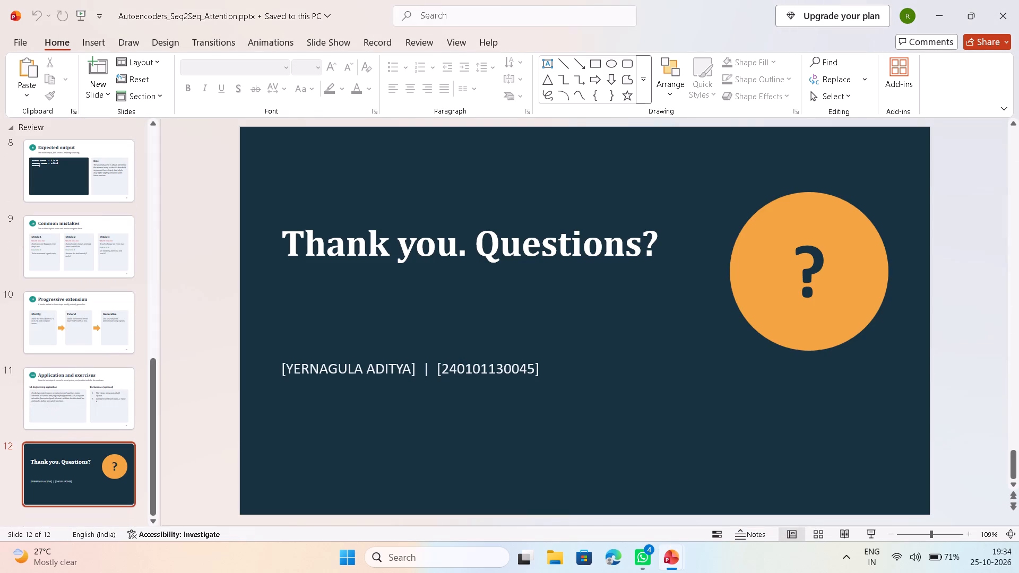
pyautogui.hotkey('ctrl', 'c')
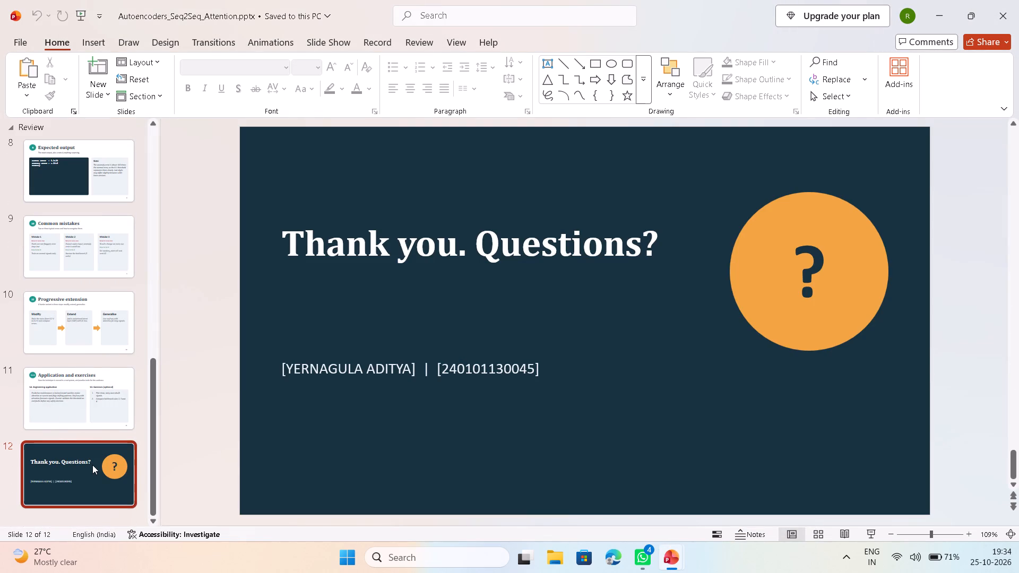
pyautogui.rightClick(92, 465)
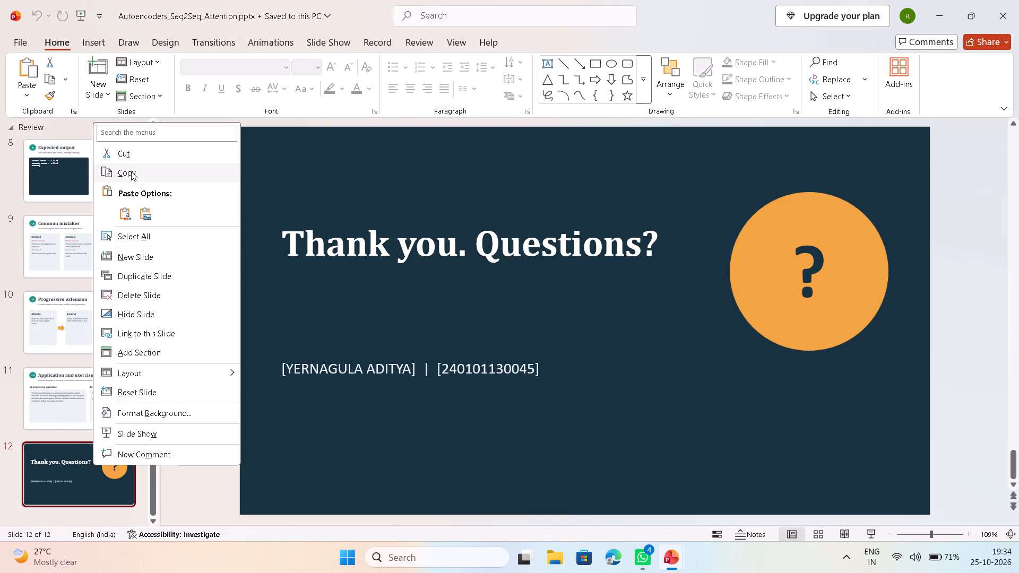
pyautogui.click(134, 168)
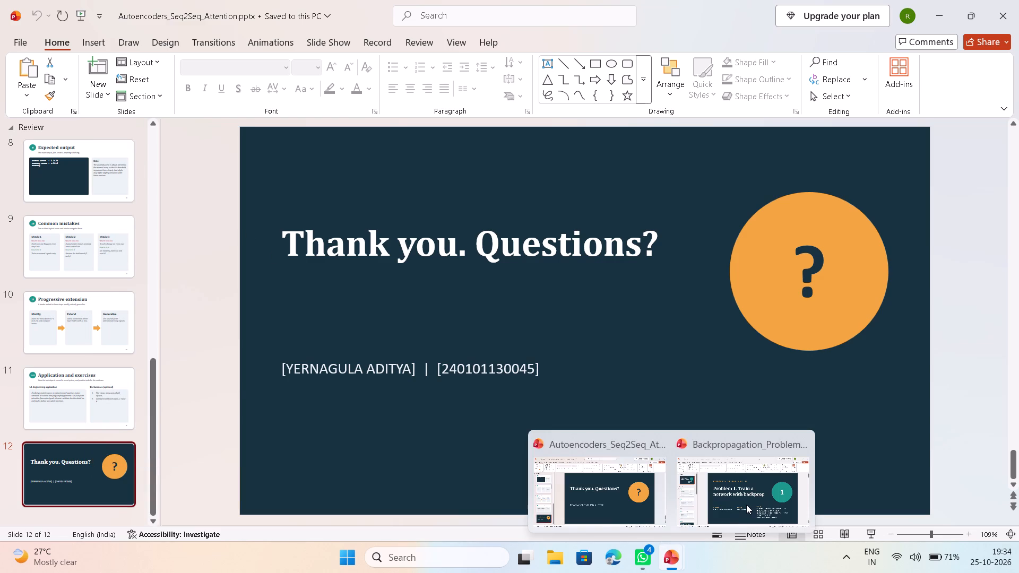
# Switch back to Backpropagation_Problem_Presentation and go to the end of the slide list, at the Learning checkpoint slide.
pyautogui.click(750, 501)
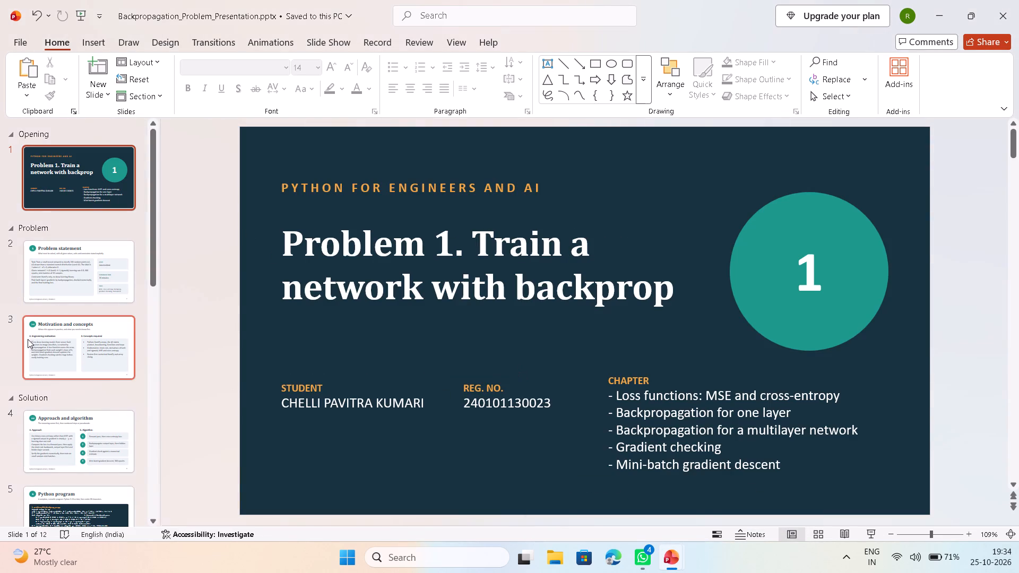
pyautogui.scroll(-20, 28, 340)
pyautogui.scroll(-1, 28, 340)
pyautogui.press('Right')
pyautogui.press('Right')
pyautogui.press('Right')
pyautogui.press('Right')
pyautogui.press('Right')
pyautogui.press('Right')
pyautogui.press('Right')
pyautogui.press('Right')
pyautogui.press('Right')
pyautogui.press('Right')
pyautogui.press('Right')
pyautogui.press('Right')
pyautogui.press('Right')
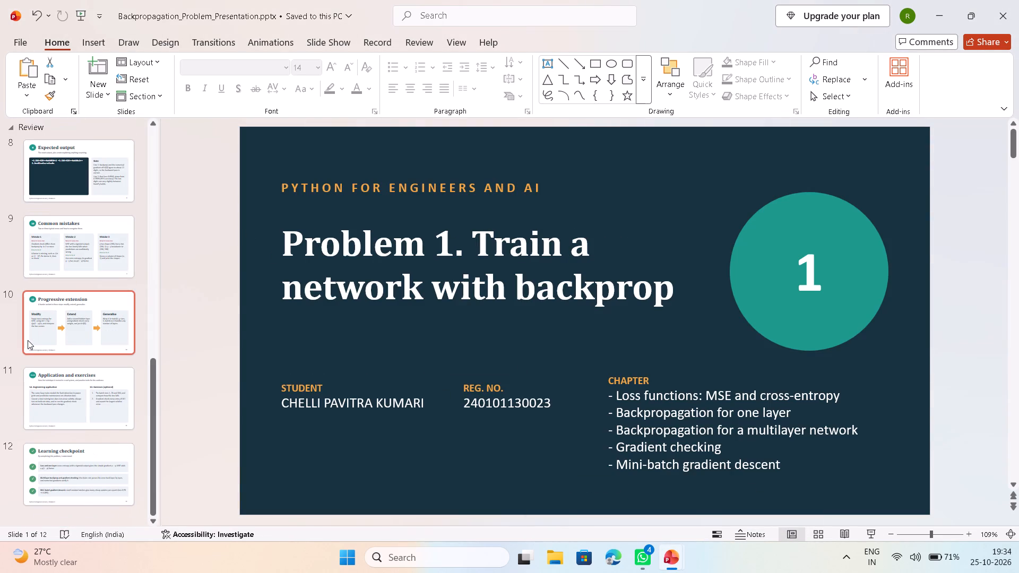
pyautogui.press('Right')
pyautogui.press('Right')
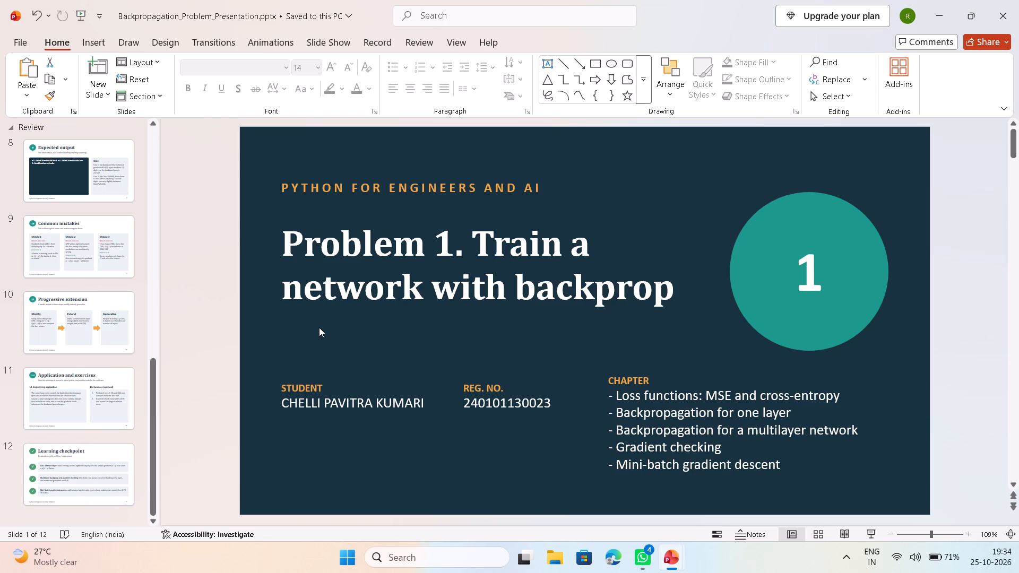
pyautogui.press('Right')
pyautogui.press('Right')
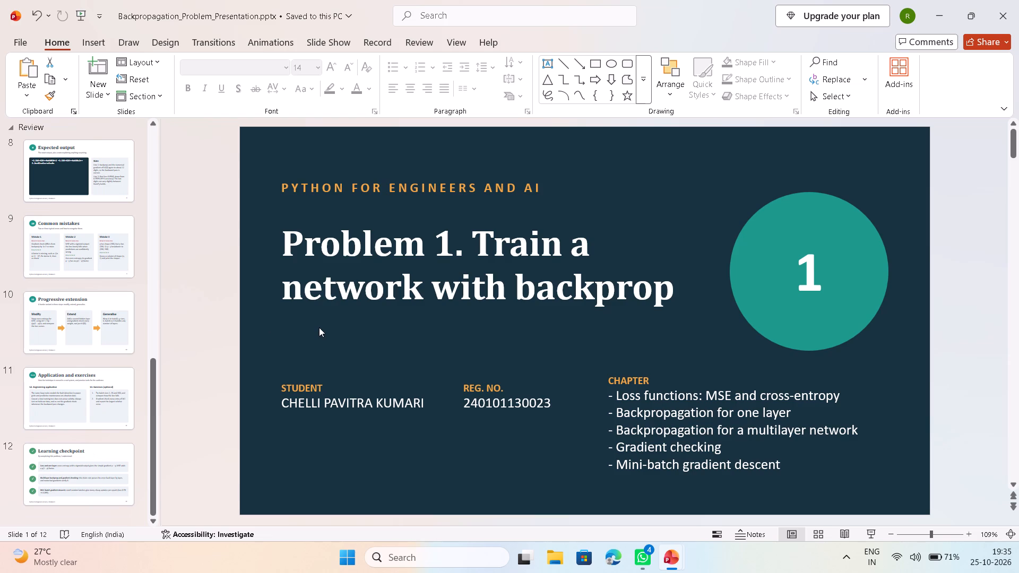
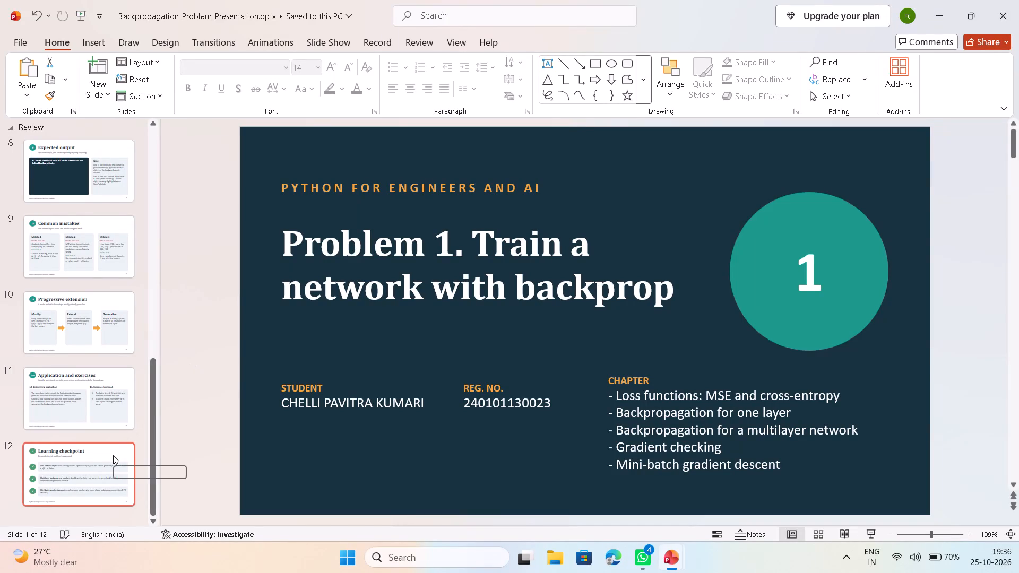
# Paste the copied "Thank you. Questions?" slide and move it to the end of the presentation, after the Learning checkpoint slide.
pyautogui.hotkey('ctrl', 'v')
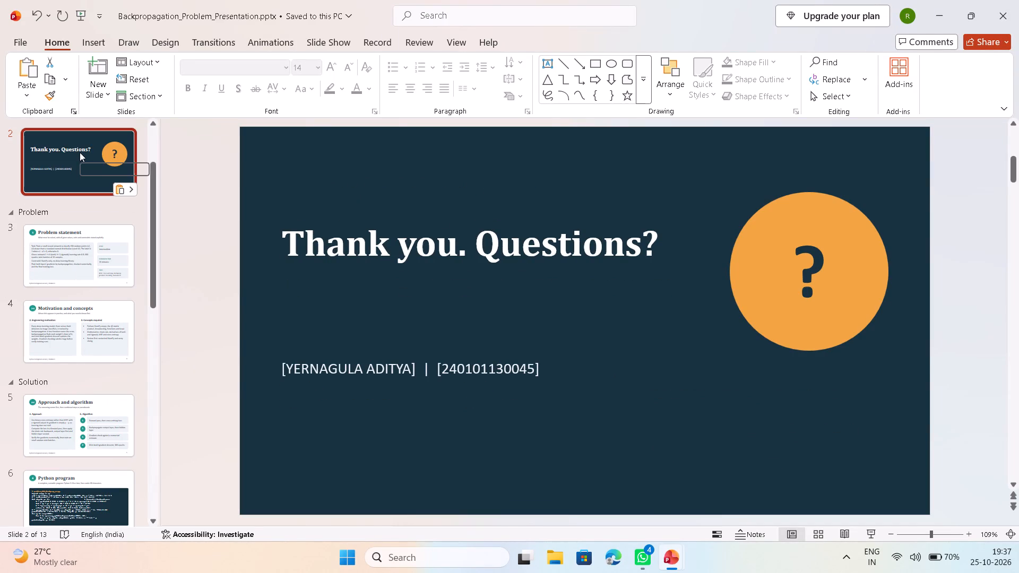
pyautogui.moveTo(80, 152); pyautogui.dragTo(89, 453)
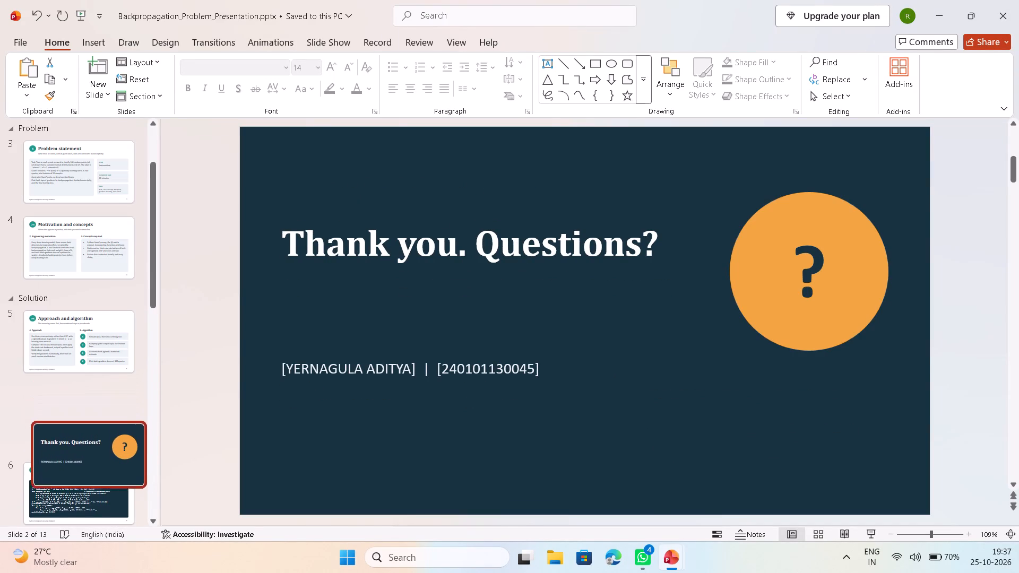
pyautogui.moveTo(89, 453); pyautogui.dragTo(89, 572)
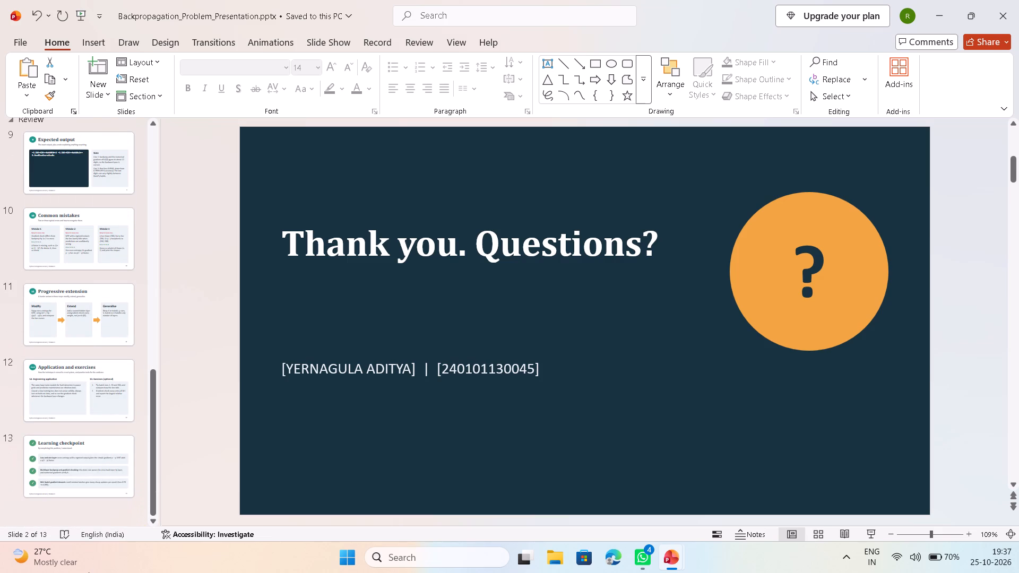
pyautogui.moveTo(89, 572); pyautogui.dragTo(77, 466)
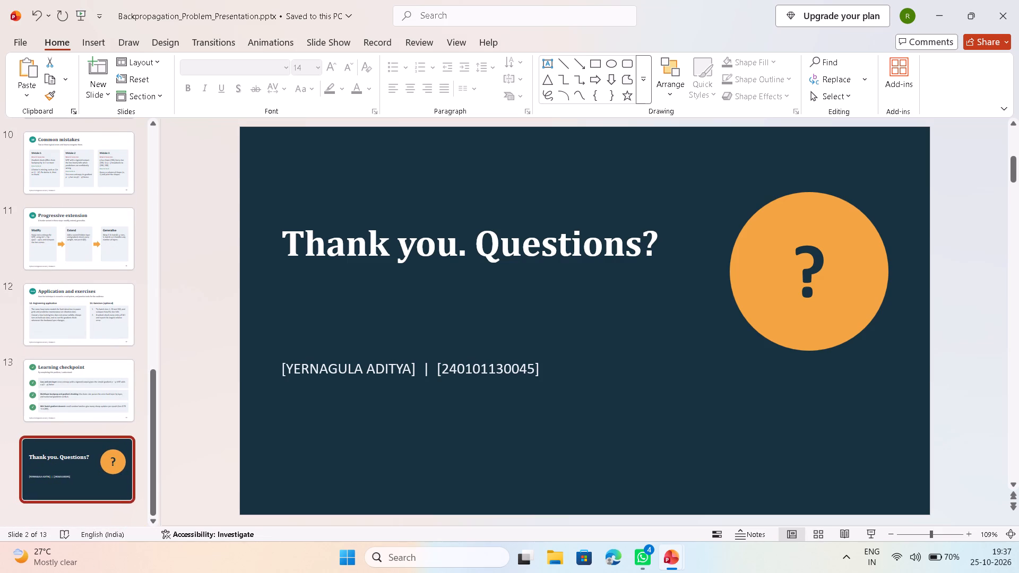
pyautogui.moveTo(77, 466); pyautogui.dragTo(77, 466)
# Open the student name and registration number line on the "Thank you. Questions?" slide for editing.
pyautogui.click(413, 368)
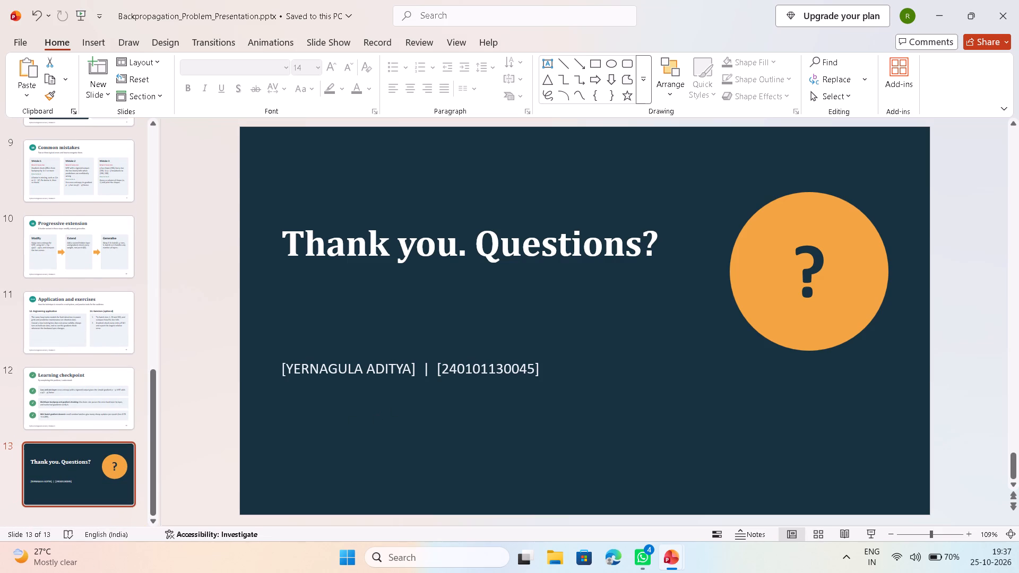
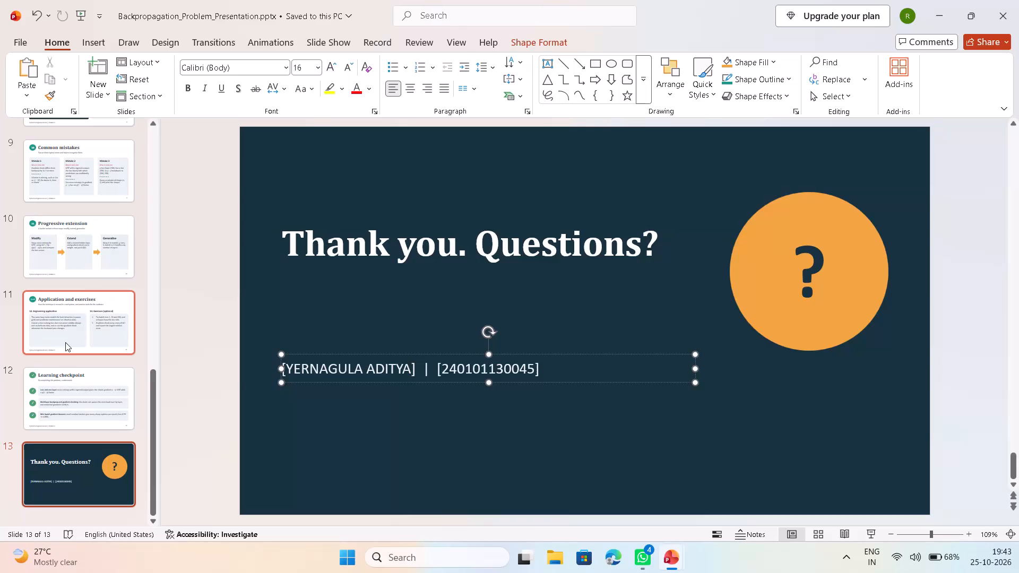
# Replace the bracketed student name on the "Thank you. Questions?" slide with the presenting student's full name in capitals.
pyautogui.press('BackSpace')
pyautogui.press('BackSpace')
pyautogui.press('BackSpace')
pyautogui.press('BackSpace')
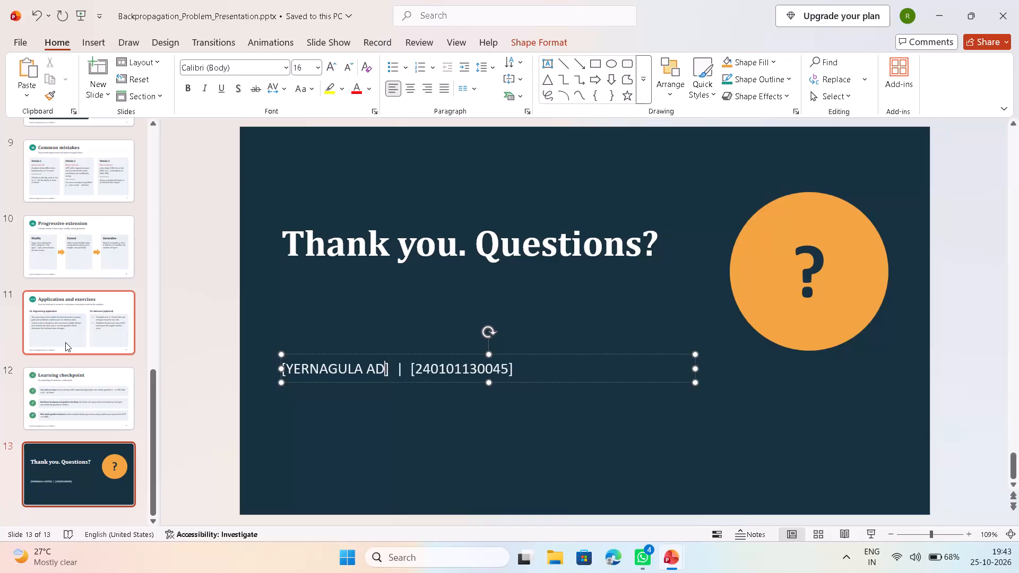
pyautogui.press('BackSpace')
pyautogui.press('BackSpace')
pyautogui.press('BackSpace')
pyautogui.press('BackSpace')
pyautogui.press('BackSpace')
pyautogui.press('BackSpace')
pyautogui.press('BackSpace')
pyautogui.press('BackSpace')
pyautogui.press('BackSpace')
pyautogui.press('BackSpace')
pyautogui.press('BackSpace')
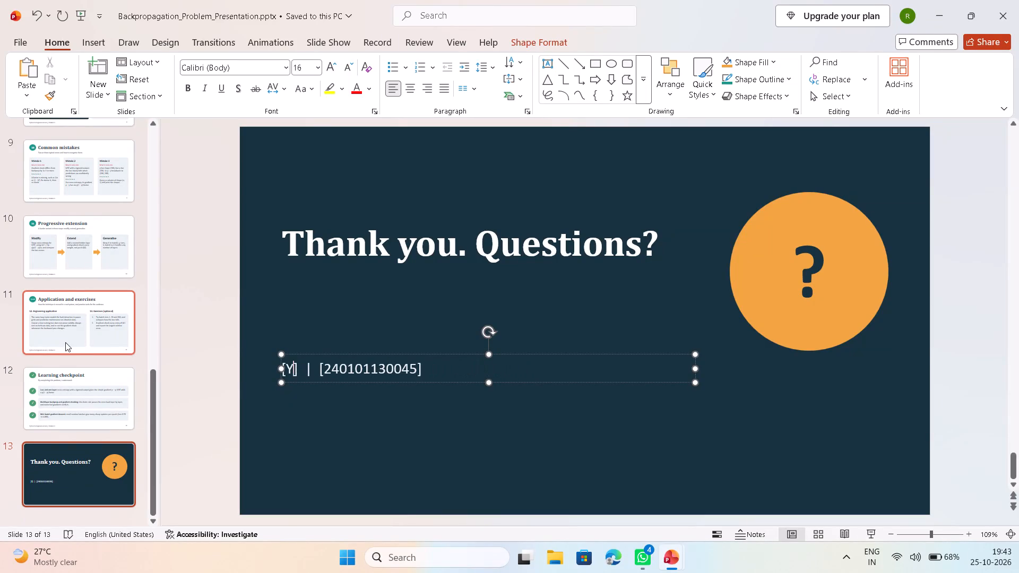
pyautogui.press('BackSpace')
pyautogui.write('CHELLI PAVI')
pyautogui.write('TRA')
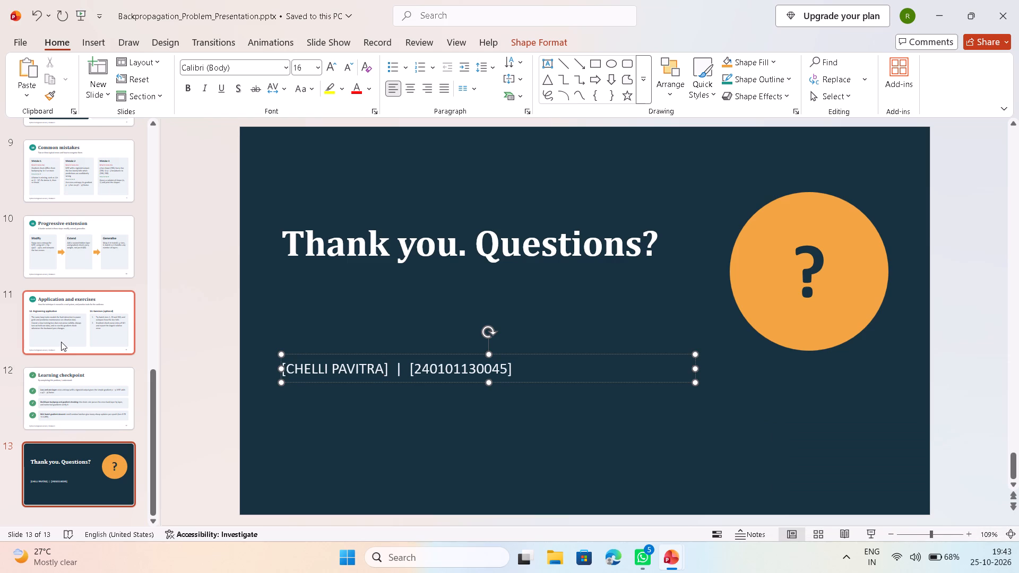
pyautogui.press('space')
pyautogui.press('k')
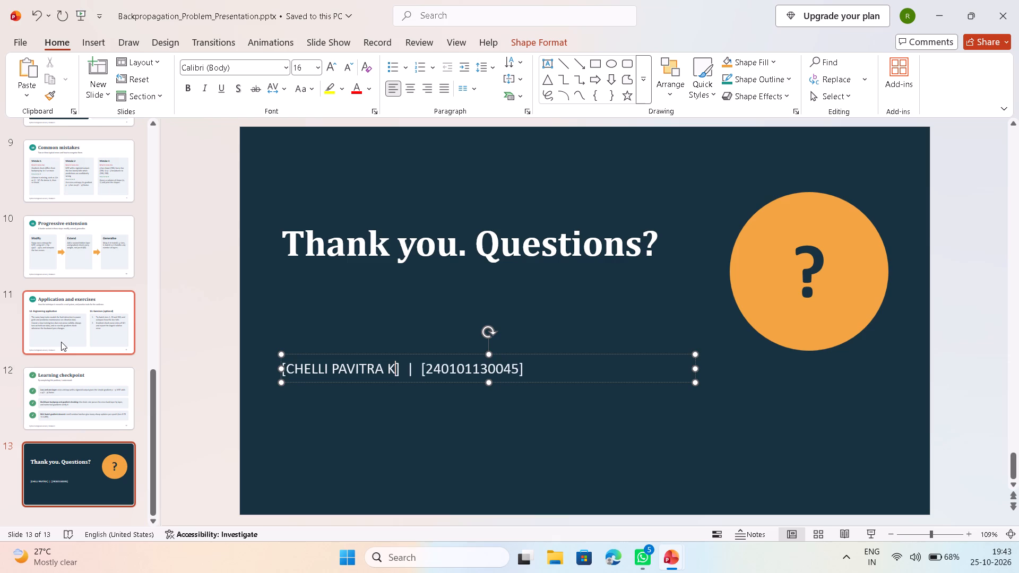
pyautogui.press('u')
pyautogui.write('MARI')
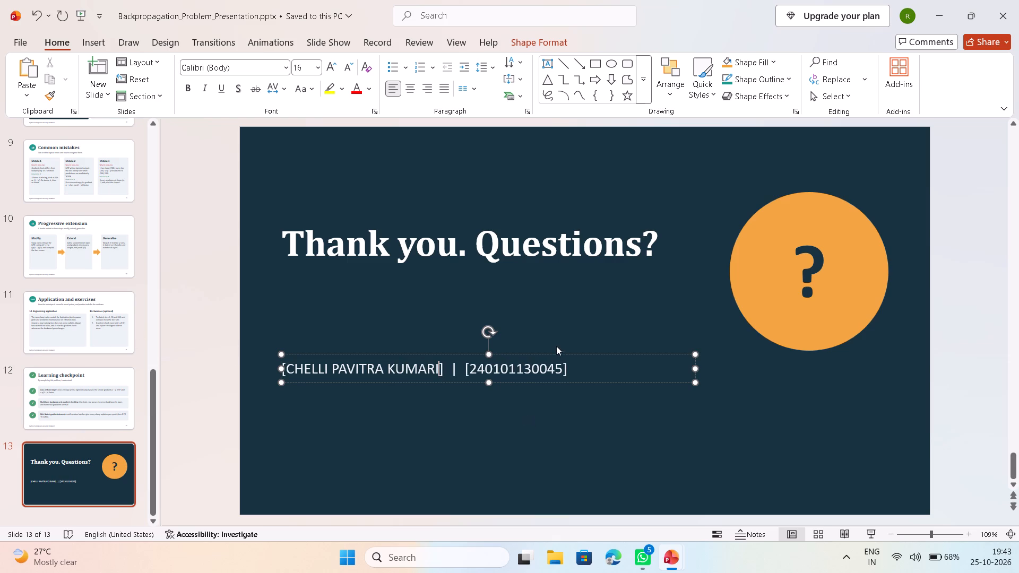
# Change the last two digits of the registration number on the "Thank you. Questions?" slide to match the presenting student's.
pyautogui.click(562, 372)
pyautogui.press('BackSpace')
pyautogui.press('BackSpace')
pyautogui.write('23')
pyautogui.click(680, 317)
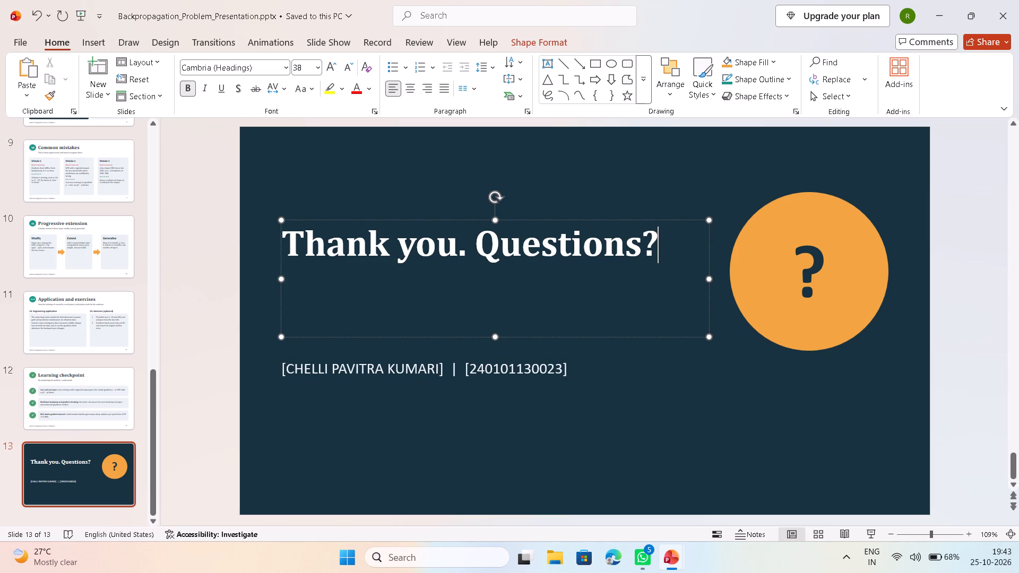
# Cut the Learning checkpoint slide so the "Thank you. Questions?" slide directly follows Application and exercises.
pyautogui.click(679, 382)
pyautogui.scroll(17, 29, 299)
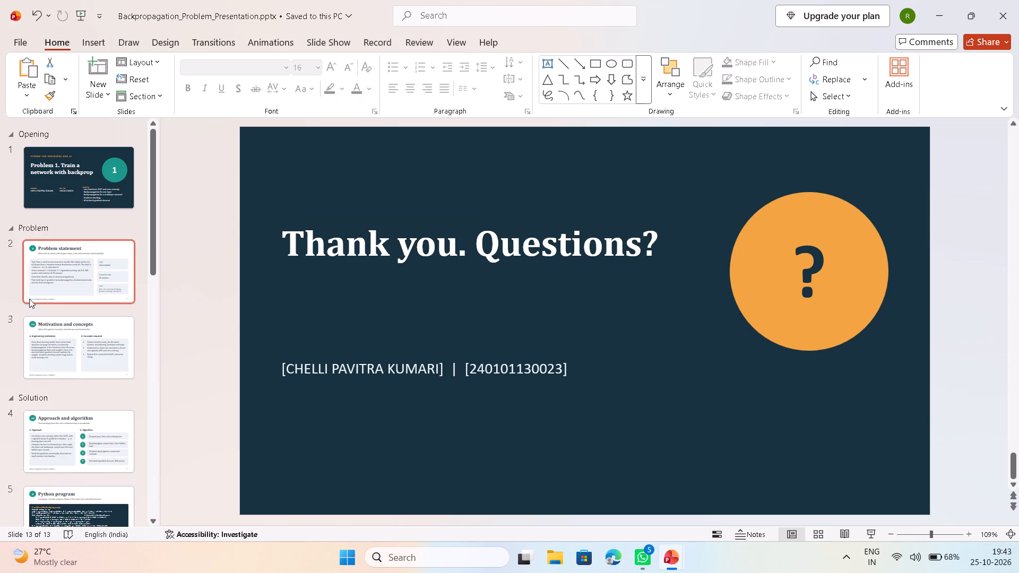
pyautogui.scroll(5, 29, 299)
pyautogui.scroll(-3, 29, 299)
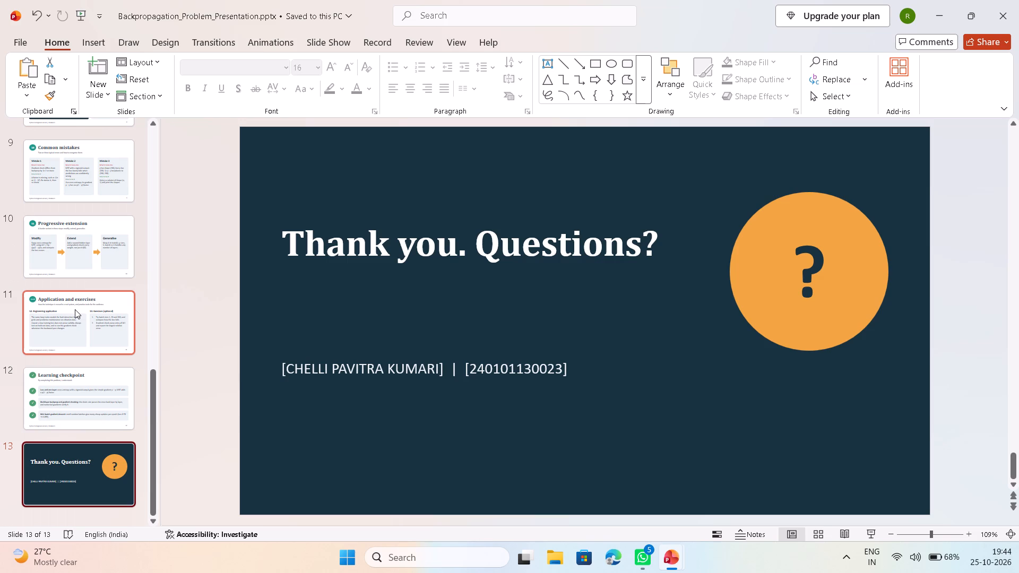
pyautogui.click(88, 387)
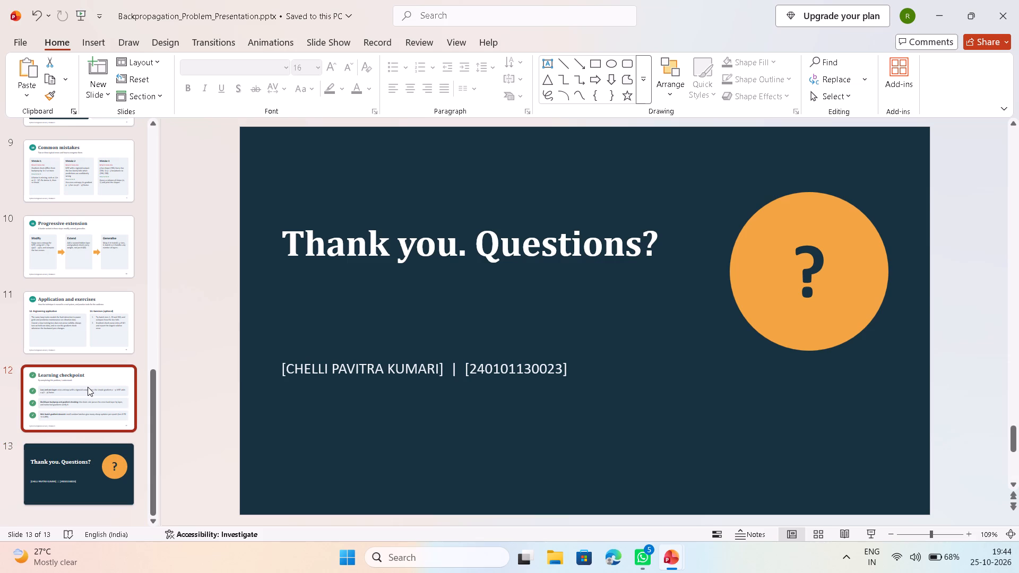
pyautogui.rightClick(88, 387)
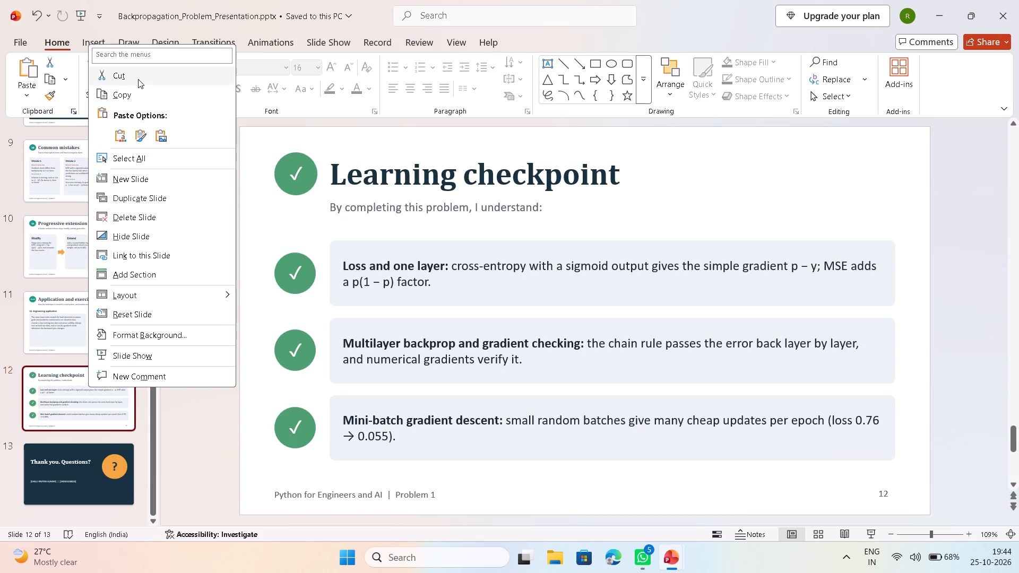
pyautogui.click(137, 79)
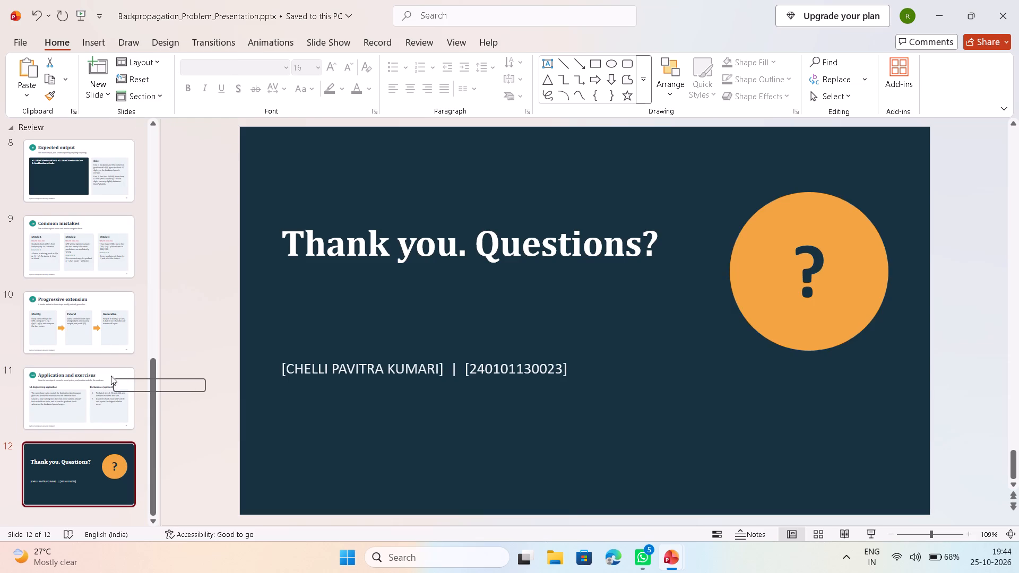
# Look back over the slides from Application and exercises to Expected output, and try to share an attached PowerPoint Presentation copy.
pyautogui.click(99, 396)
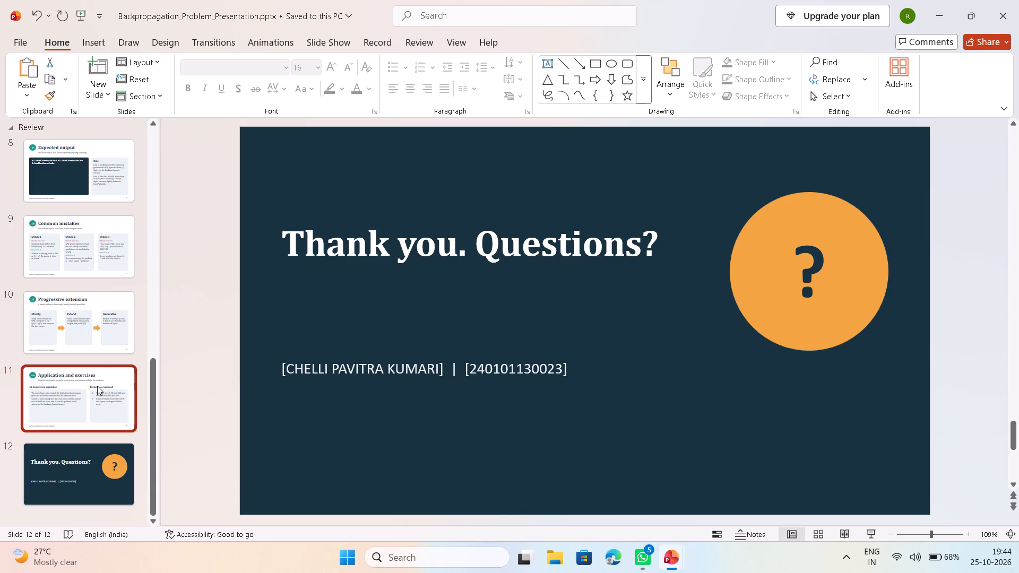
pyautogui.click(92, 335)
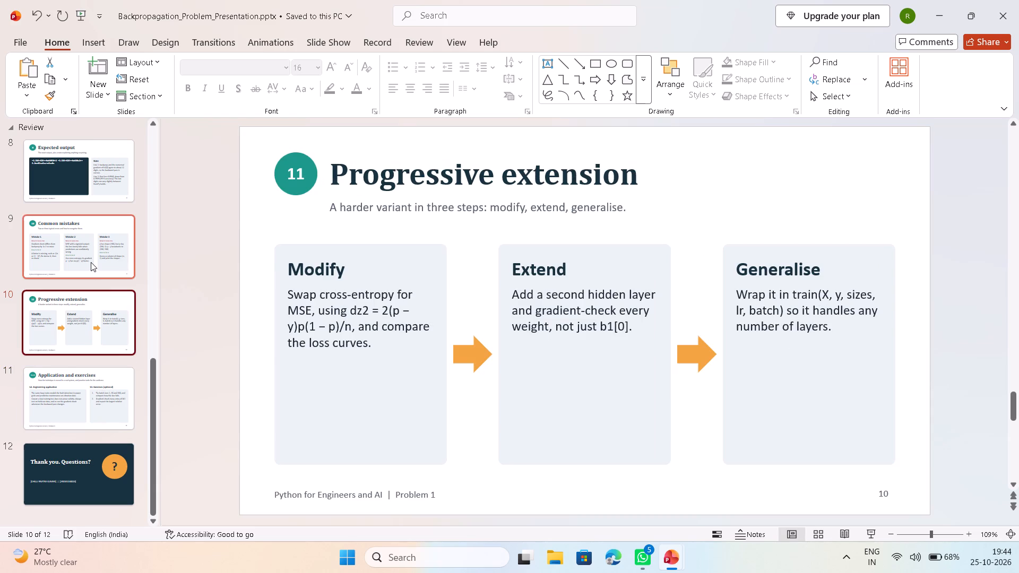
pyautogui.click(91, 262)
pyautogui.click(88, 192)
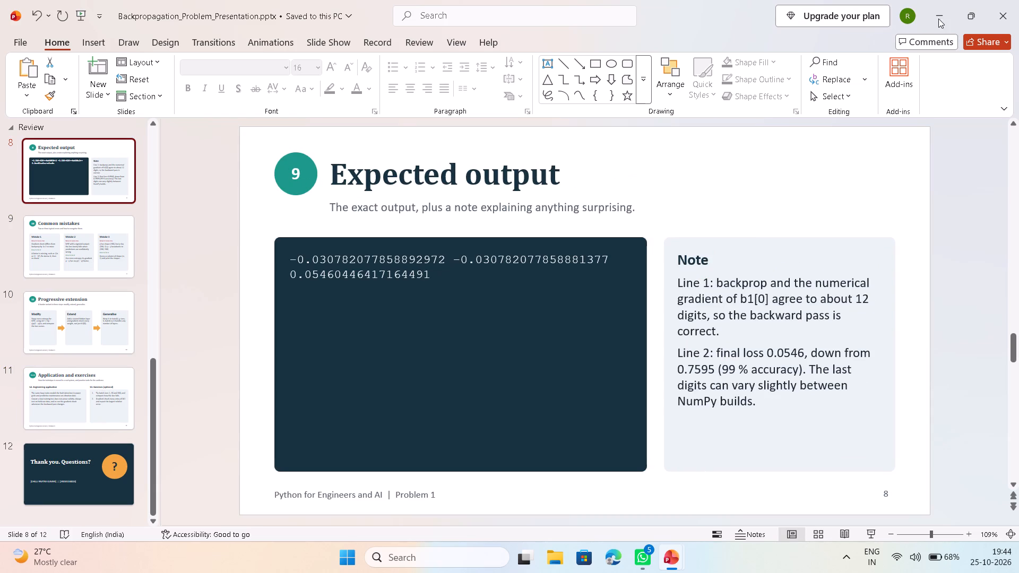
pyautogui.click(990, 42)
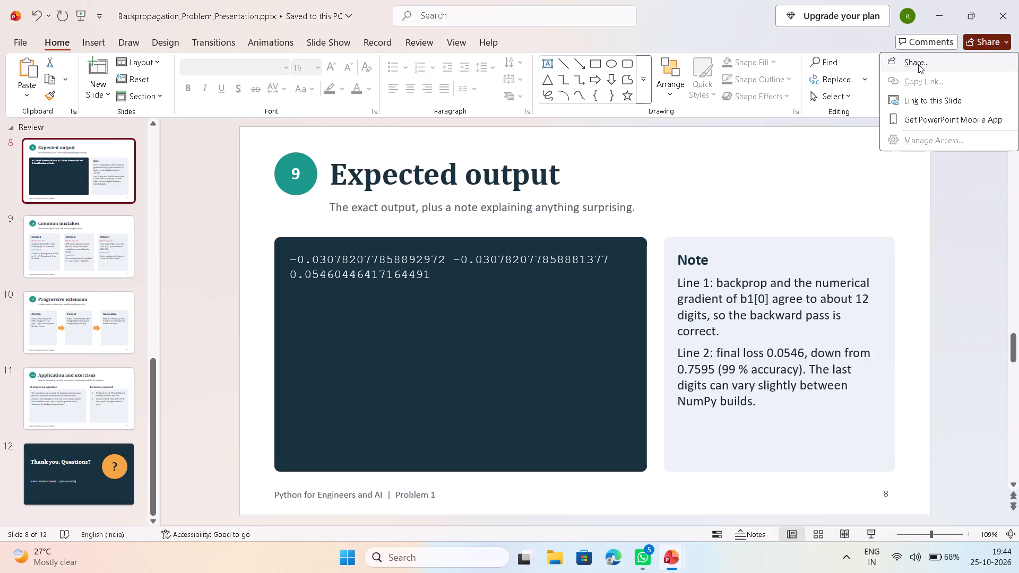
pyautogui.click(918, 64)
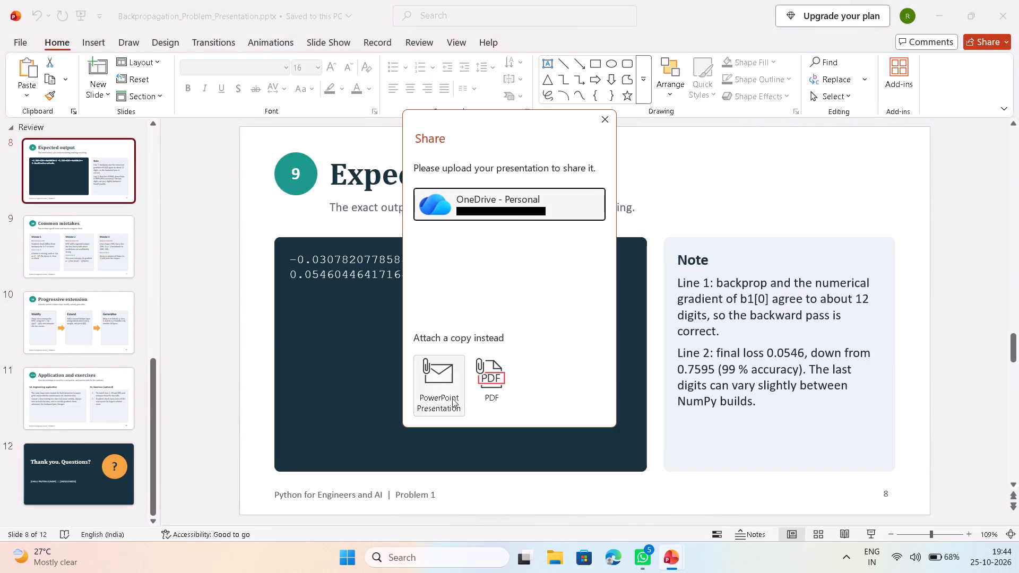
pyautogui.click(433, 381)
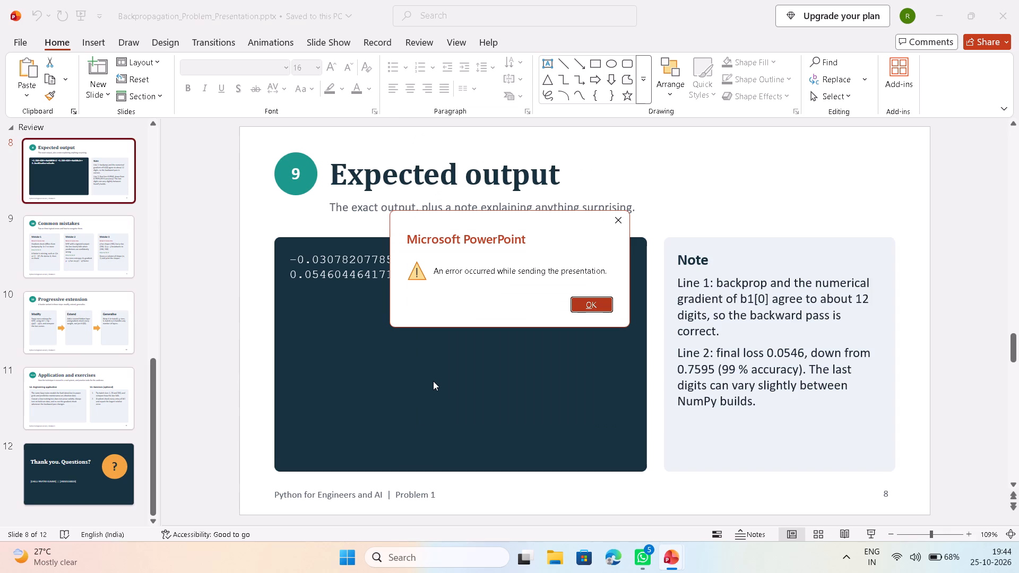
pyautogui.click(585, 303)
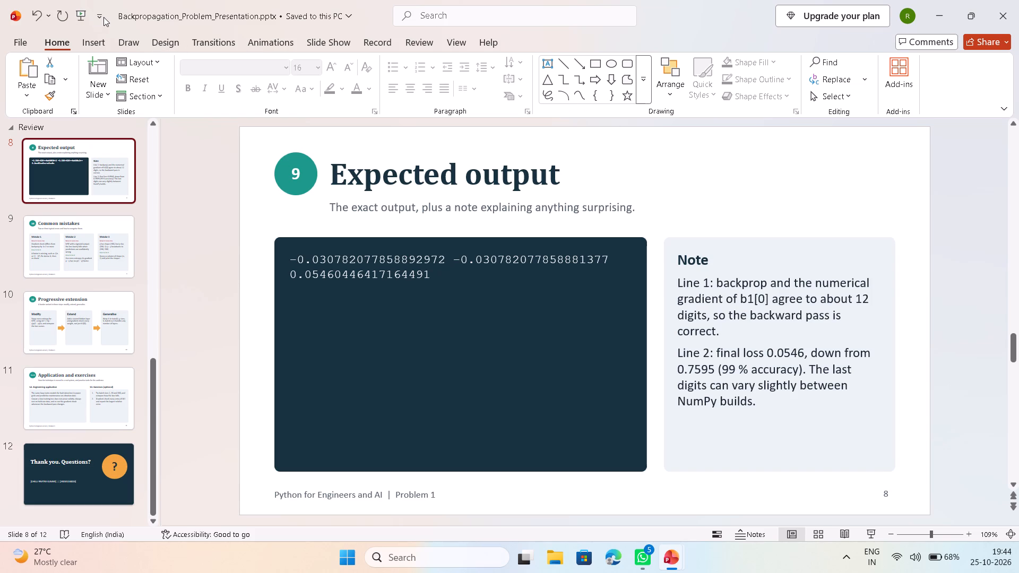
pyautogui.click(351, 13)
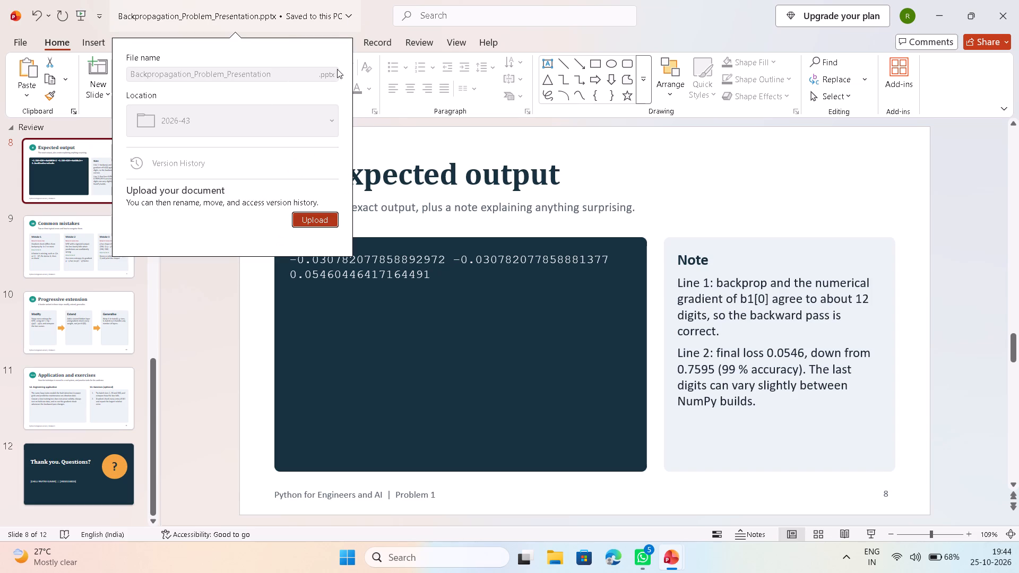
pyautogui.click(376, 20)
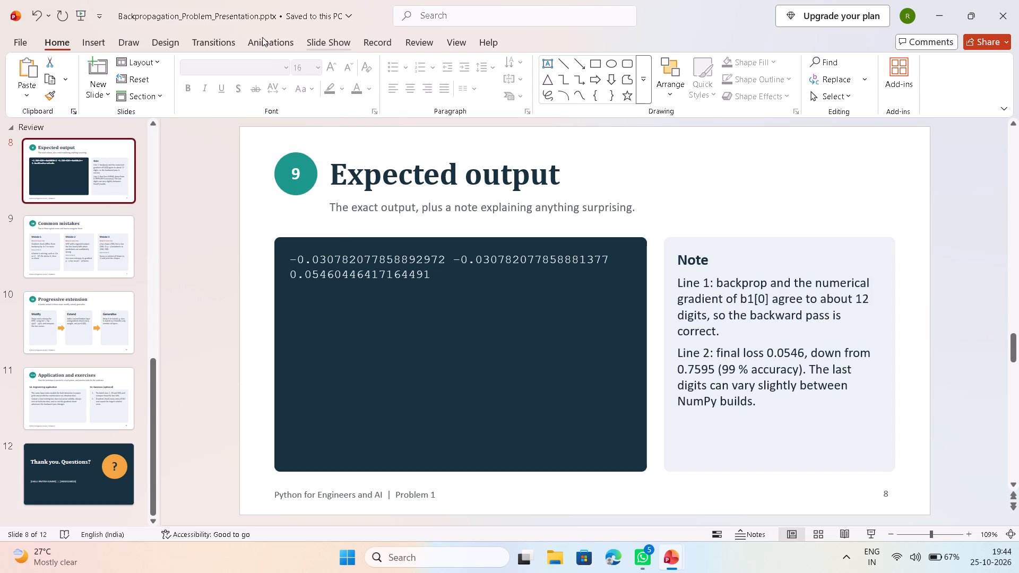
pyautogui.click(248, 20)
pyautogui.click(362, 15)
# Start the slide show from the title slide and look through every slide up to "Thank you. Questions?".
pyautogui.click(82, 16)
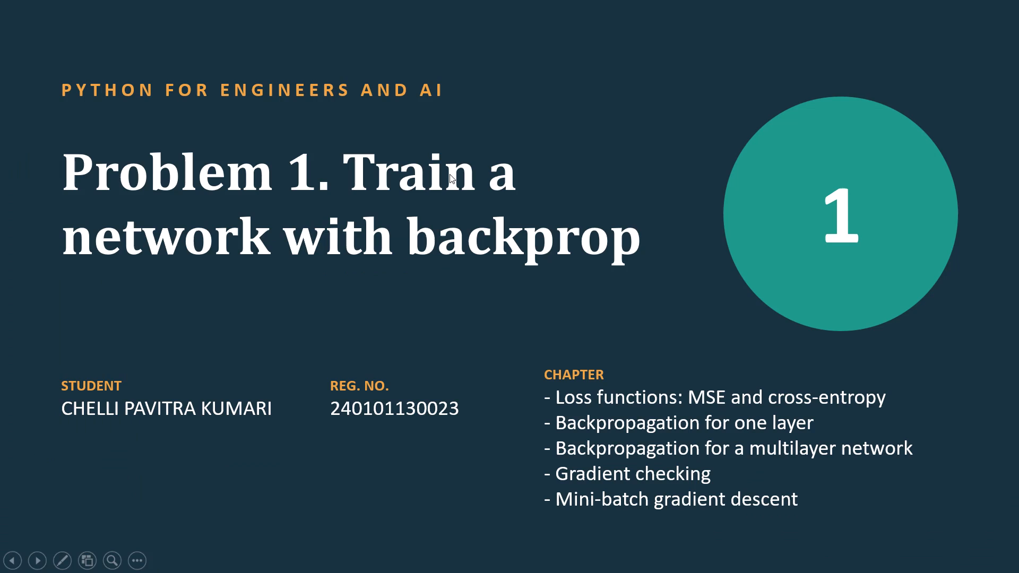
pyautogui.press('Right')
pyautogui.press('Right')
pyautogui.press('Right')
pyautogui.press('Right')
pyautogui.press('Right')
pyautogui.press('Right')
pyautogui.press('Right')
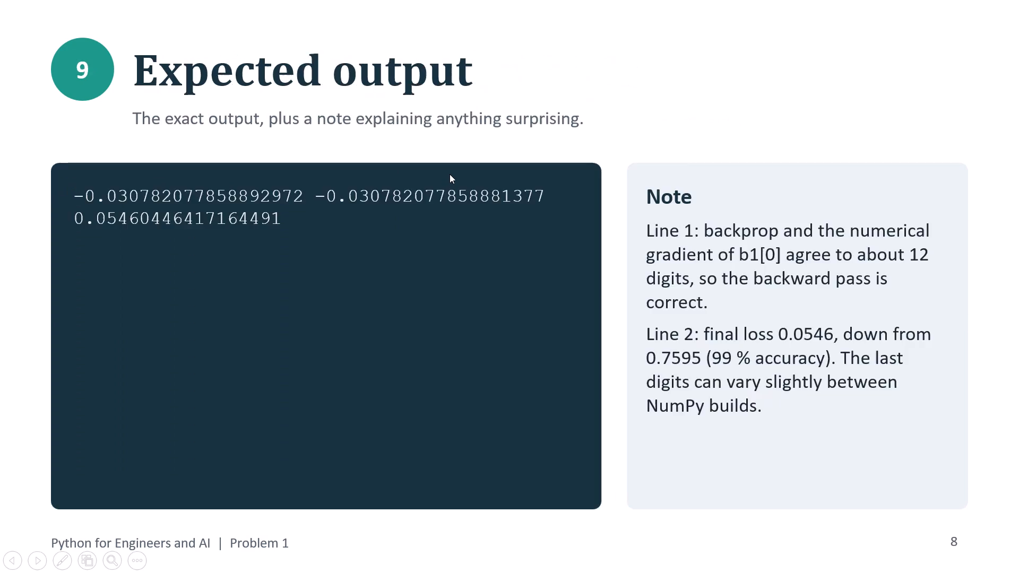
pyautogui.press('Right')
pyautogui.press('Right')
pyautogui.press('Right')
pyautogui.press('Right')
# Go back through the running slide show to the title slide, checking the slides in reverse order.
pyautogui.press('Left')
pyautogui.press('Left')
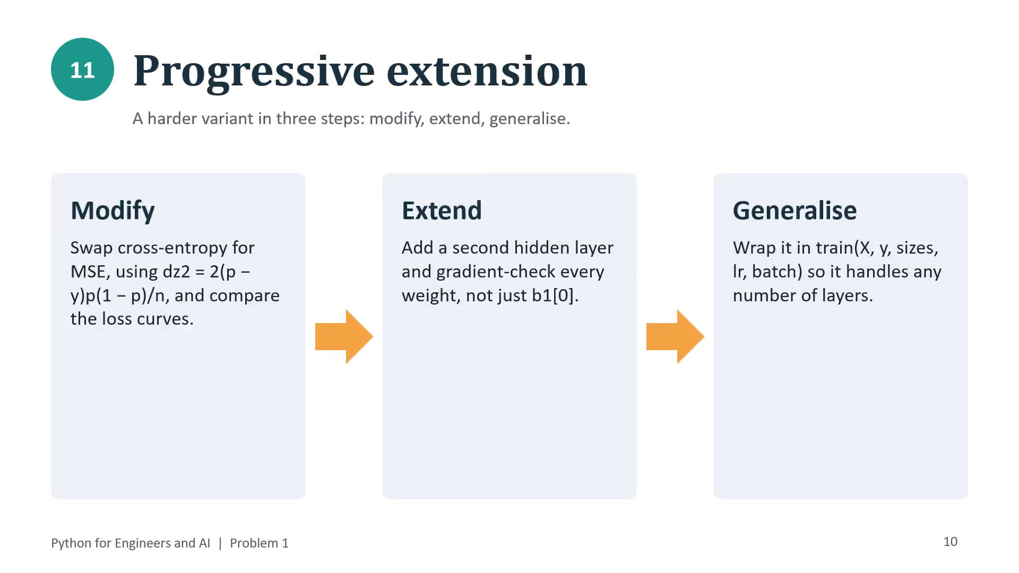
pyautogui.press('Left')
pyautogui.press('Left')
pyautogui.press('Left')
pyautogui.press('Left')
pyautogui.press('Left')
pyautogui.press('Left')
pyautogui.press('Left')
pyautogui.press('Left')
pyautogui.press('Left')
pyautogui.press('Left')
pyautogui.press('Left')
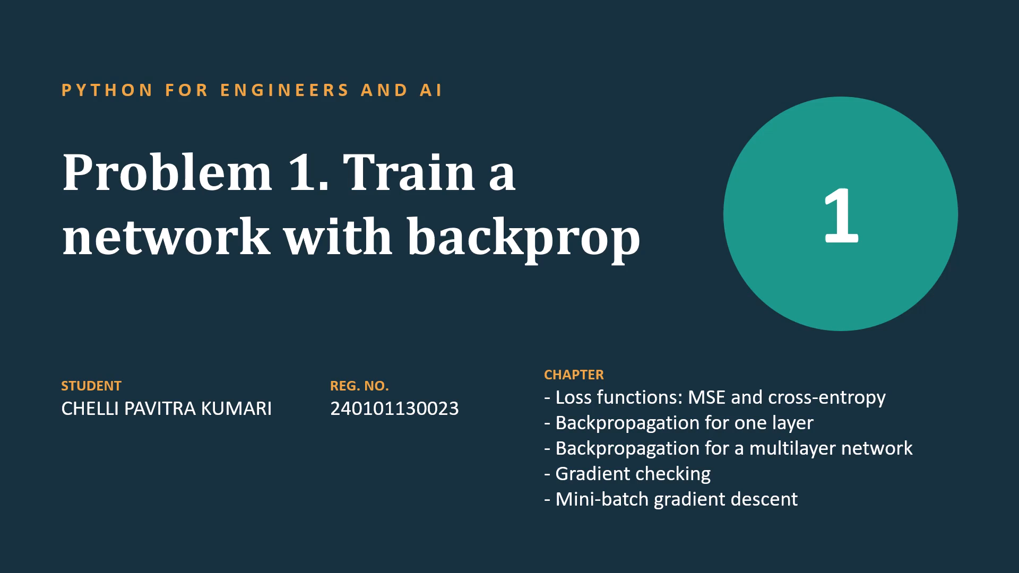
# Run through the slide show once more from the title slide to the end and leave it.
pyautogui.press('Right')
pyautogui.press('Right')
pyautogui.press('Right')
pyautogui.press('Right')
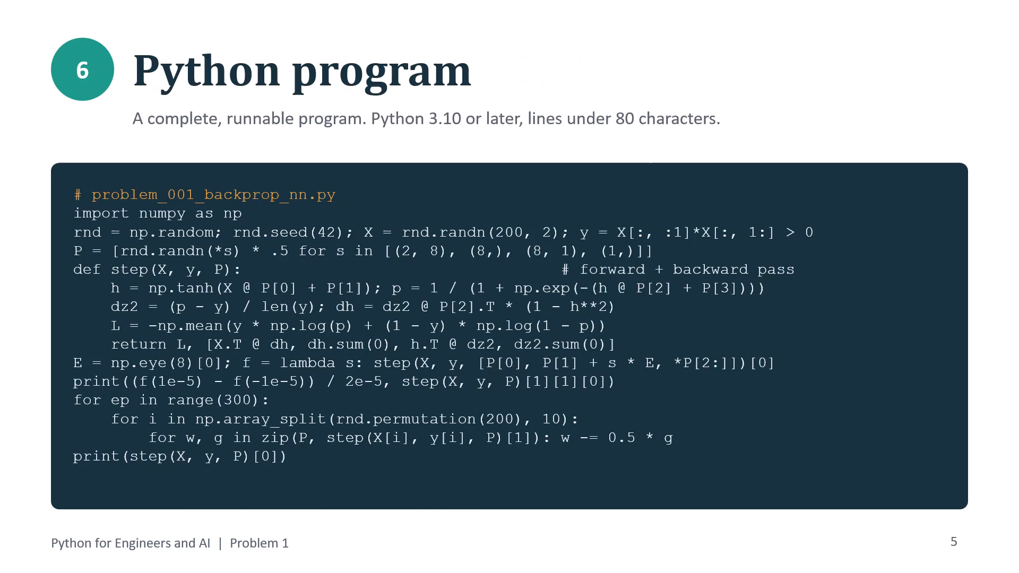
pyautogui.press('Right')
pyautogui.press('Right')
pyautogui.press('Right')
pyautogui.press('Right')
pyautogui.press('Right')
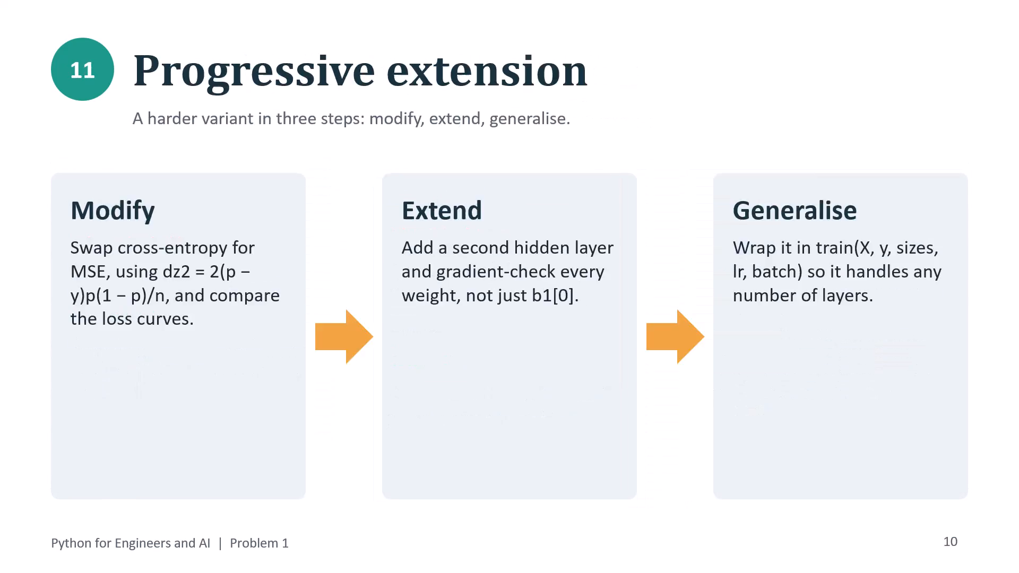
pyautogui.press('Right')
pyautogui.press('Right')
pyautogui.press('Right')
pyautogui.press('Right')
pyautogui.press('Right')
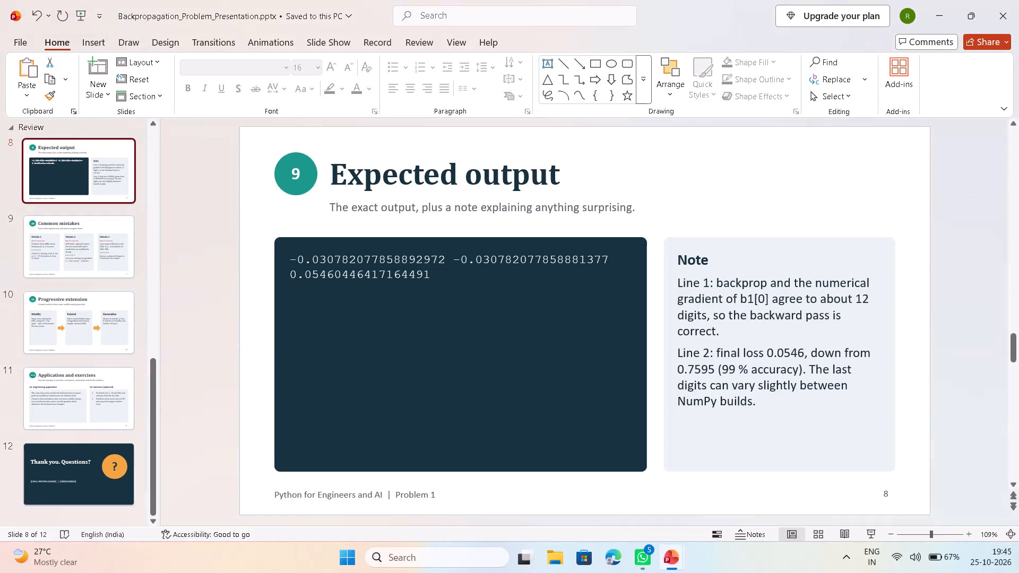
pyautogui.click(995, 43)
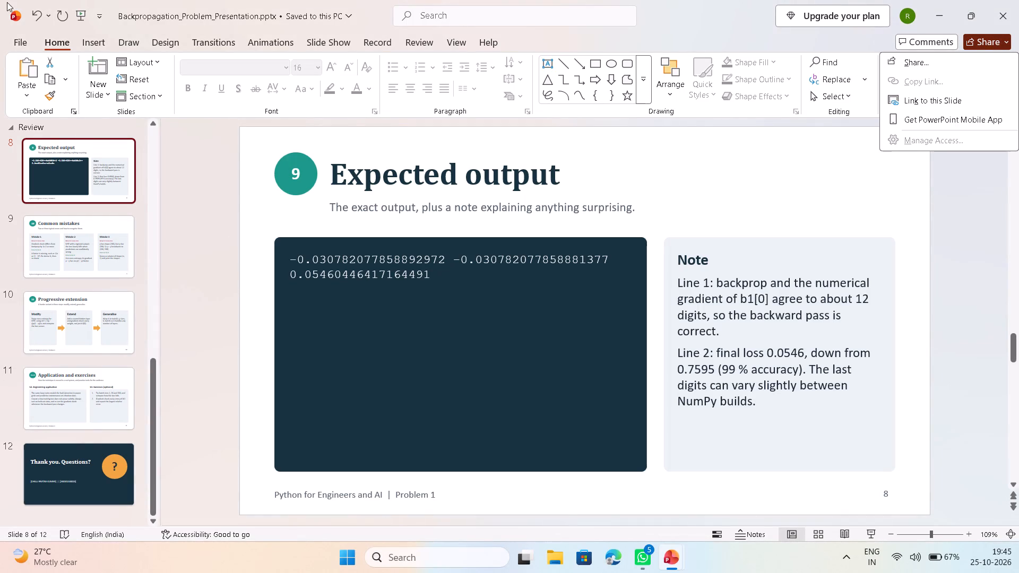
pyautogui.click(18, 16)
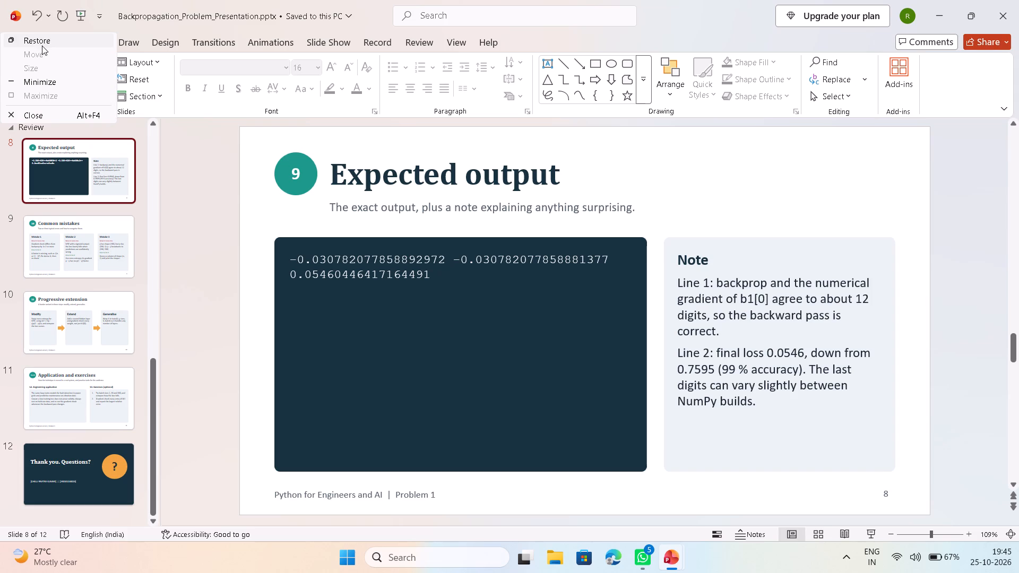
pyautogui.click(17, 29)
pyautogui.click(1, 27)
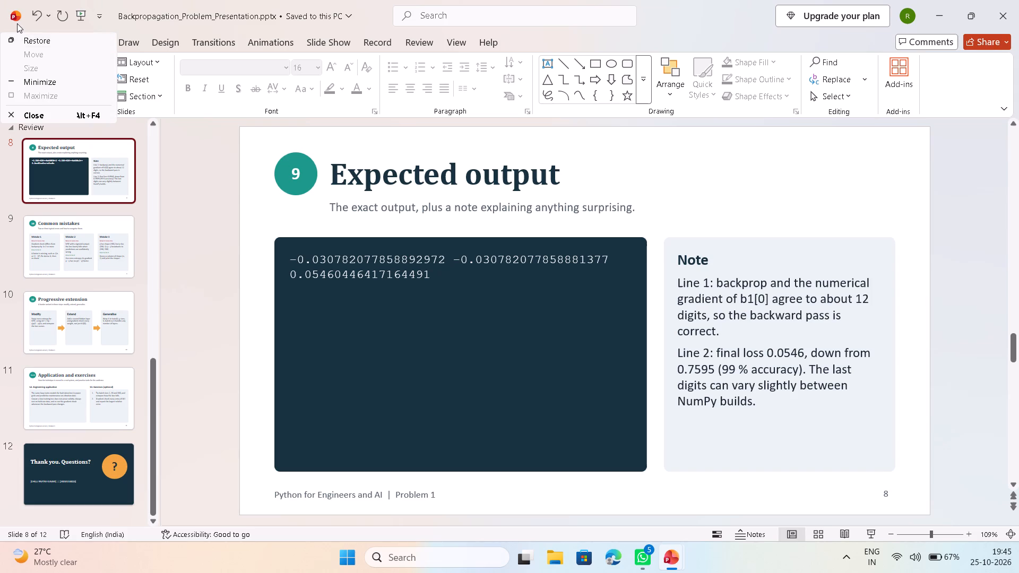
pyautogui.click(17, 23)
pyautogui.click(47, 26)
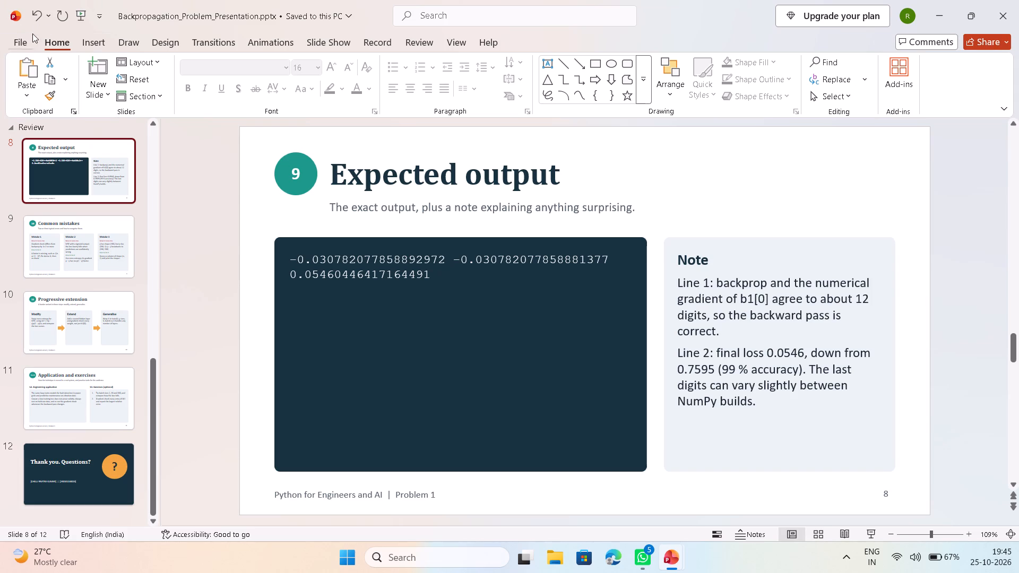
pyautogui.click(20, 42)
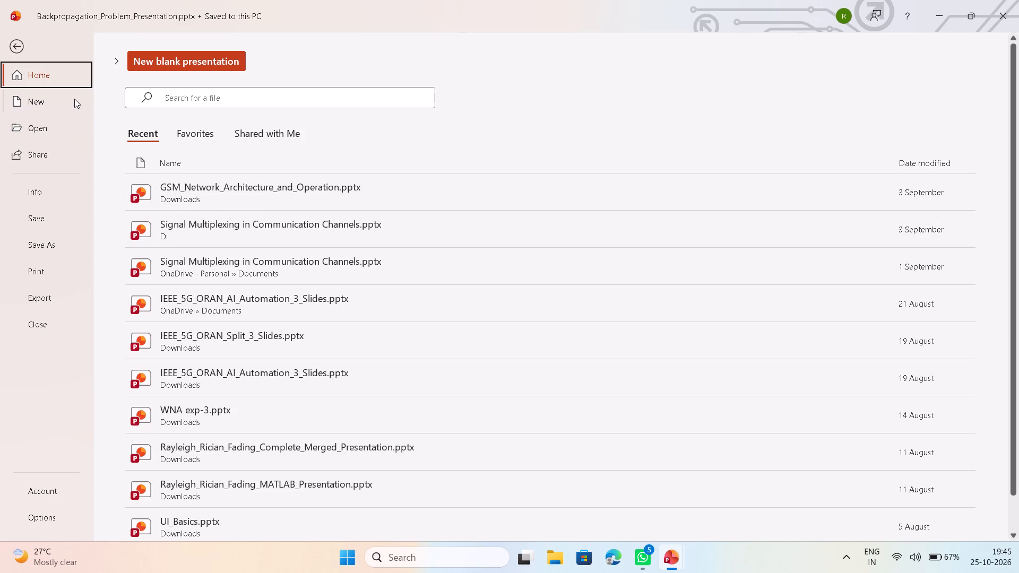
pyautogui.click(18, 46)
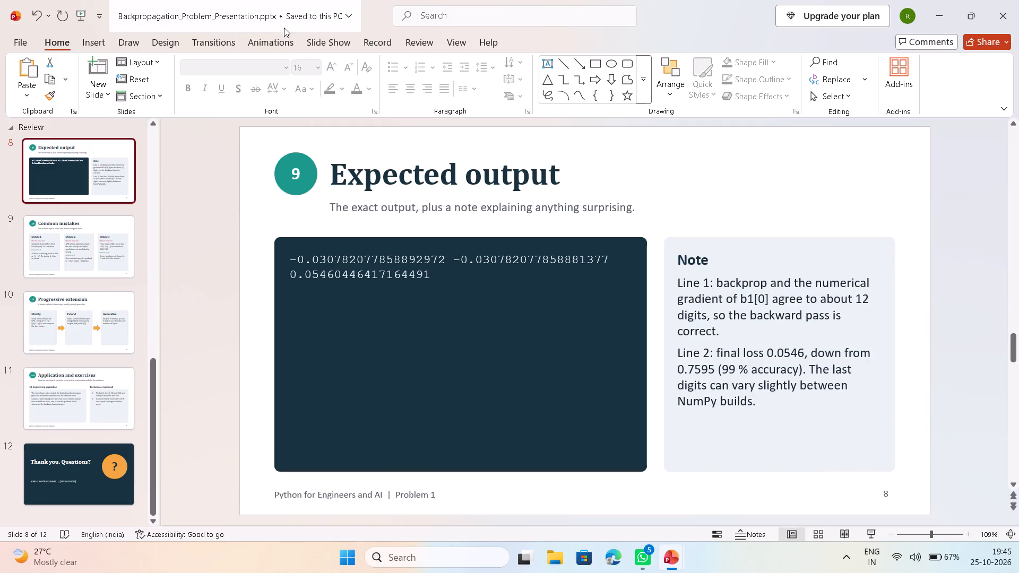
# Upload the Backpropagation_Problem_Presentation file to the personal OneDrive.
pyautogui.click(348, 15)
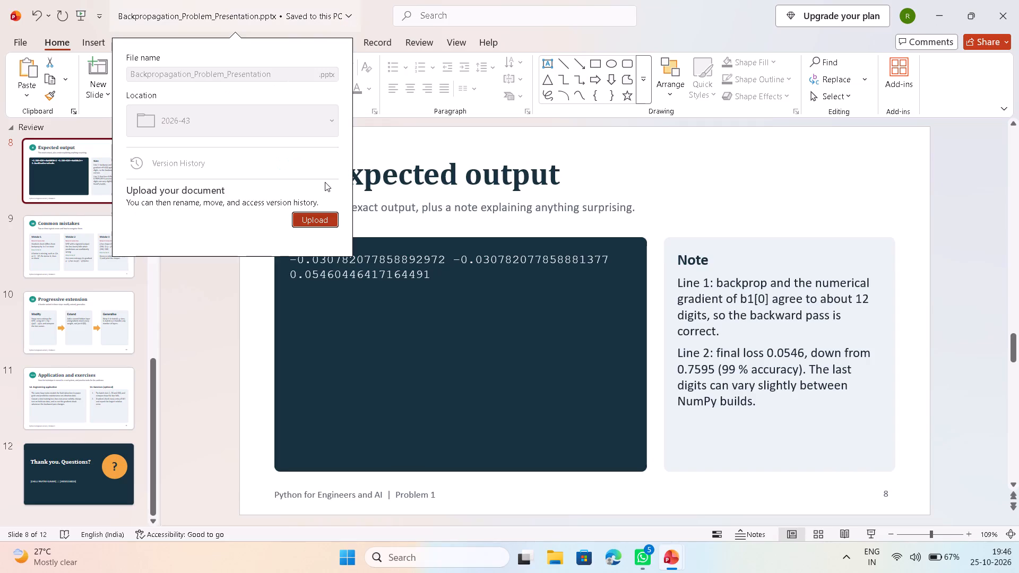
pyautogui.click(307, 222)
pyautogui.click(505, 211)
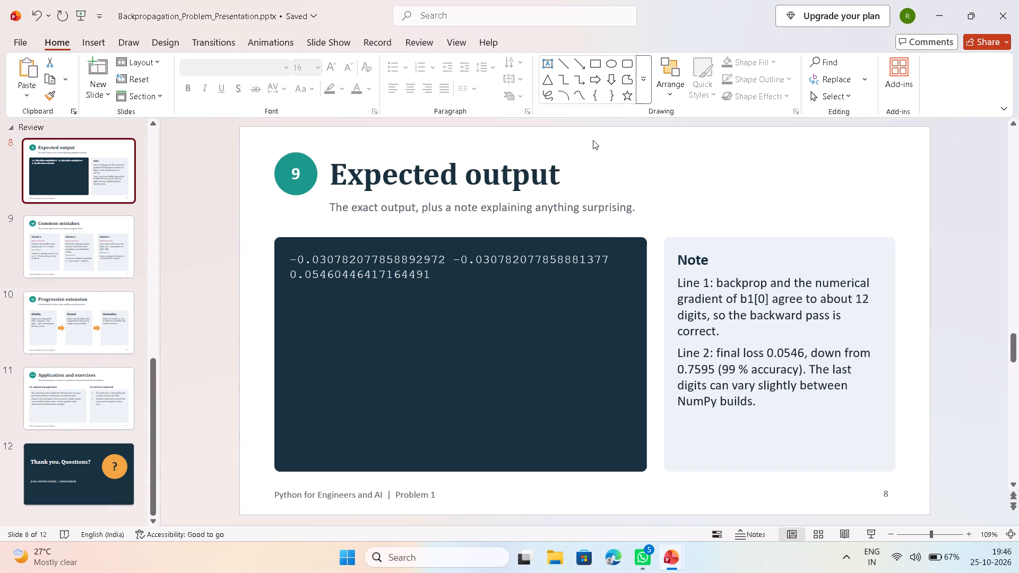
# Switch to File Explorer and look for the uploaded presentation in the personal OneDrive and its Desktop folder.
pyautogui.click(556, 562)
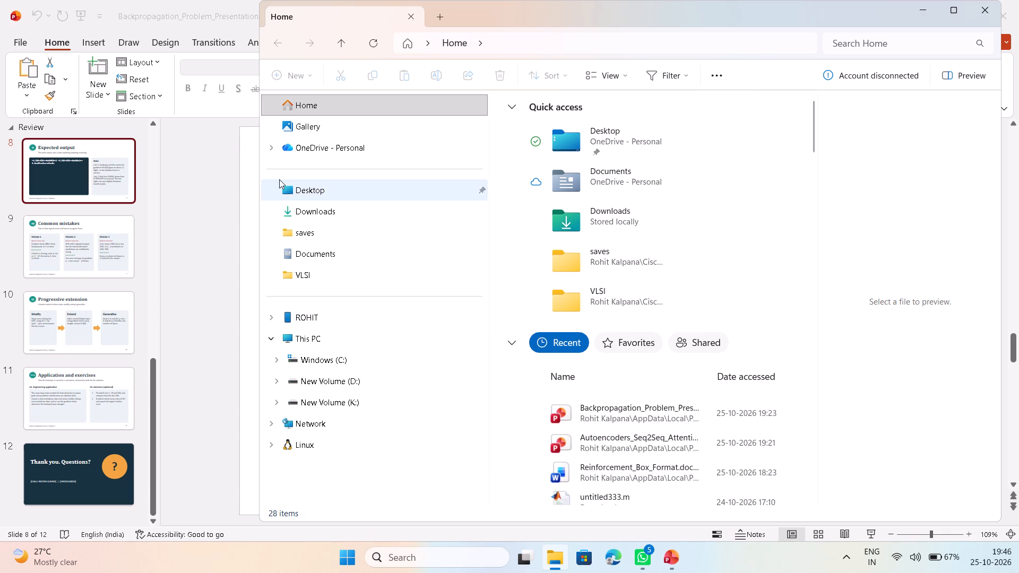
pyautogui.click(306, 144)
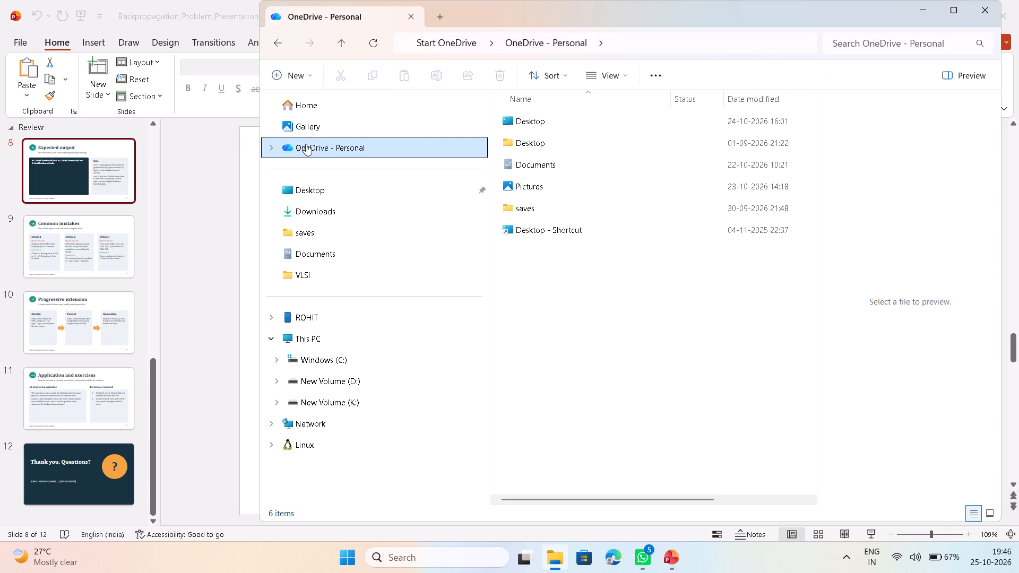
pyautogui.click(343, 183)
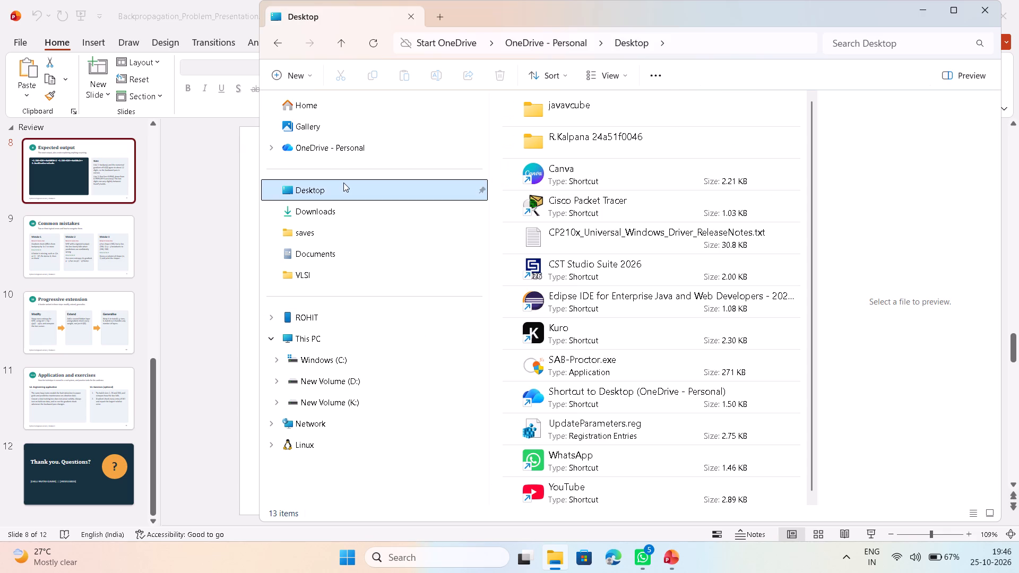
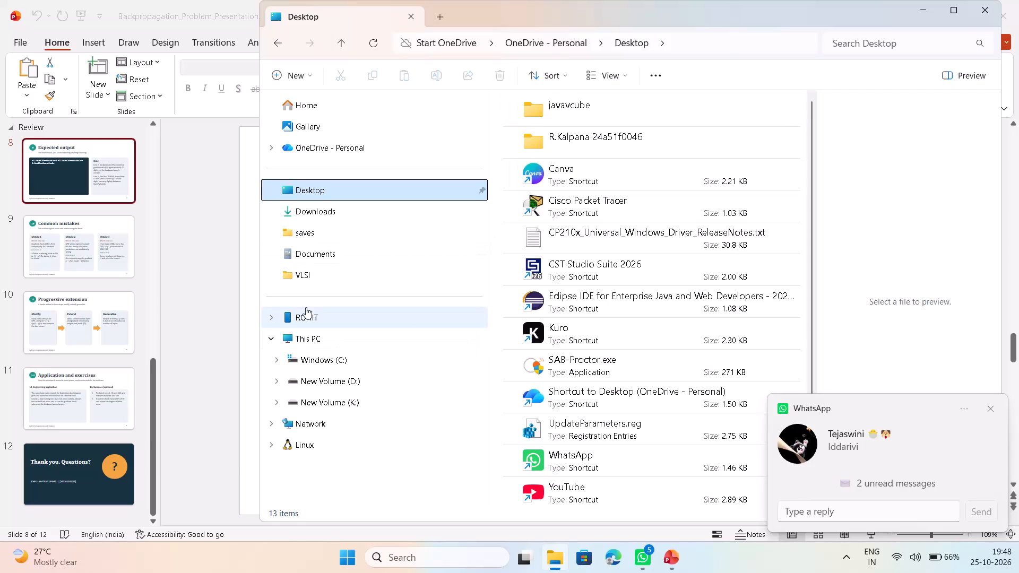
# Look through both Desktop folders of the personal OneDrive for the uploaded backpropagation presentation.
pyautogui.click(322, 151)
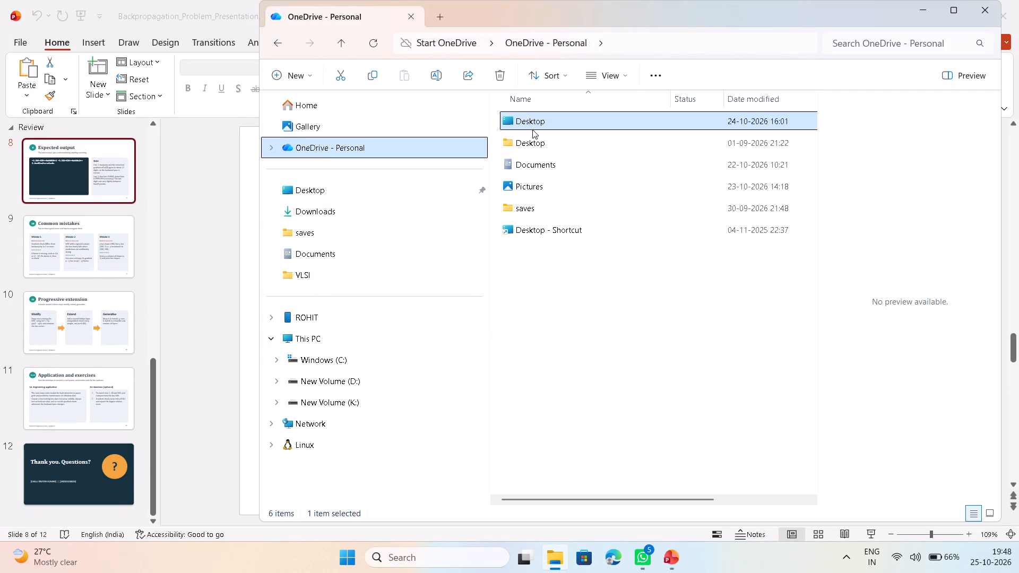
pyautogui.doubleClick(543, 121)
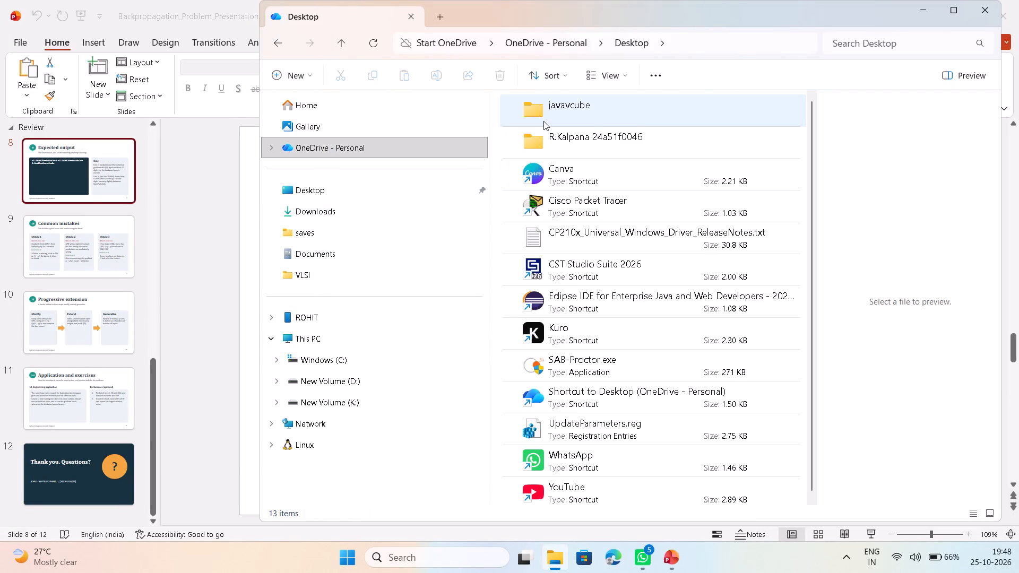
pyautogui.scroll(-4, 561, 207)
pyautogui.click(465, 149)
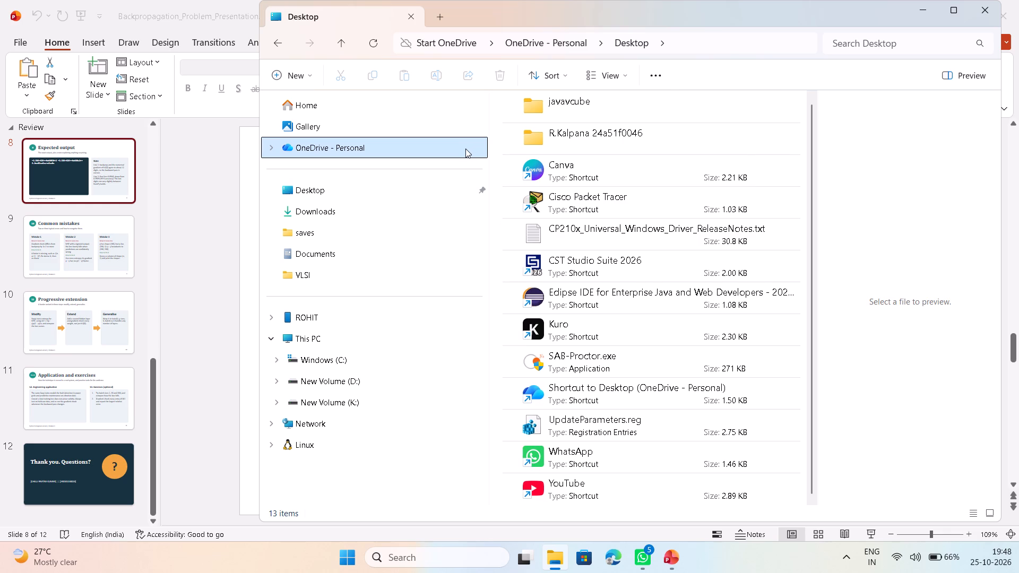
pyautogui.click(520, 145)
pyautogui.doubleClick(520, 145)
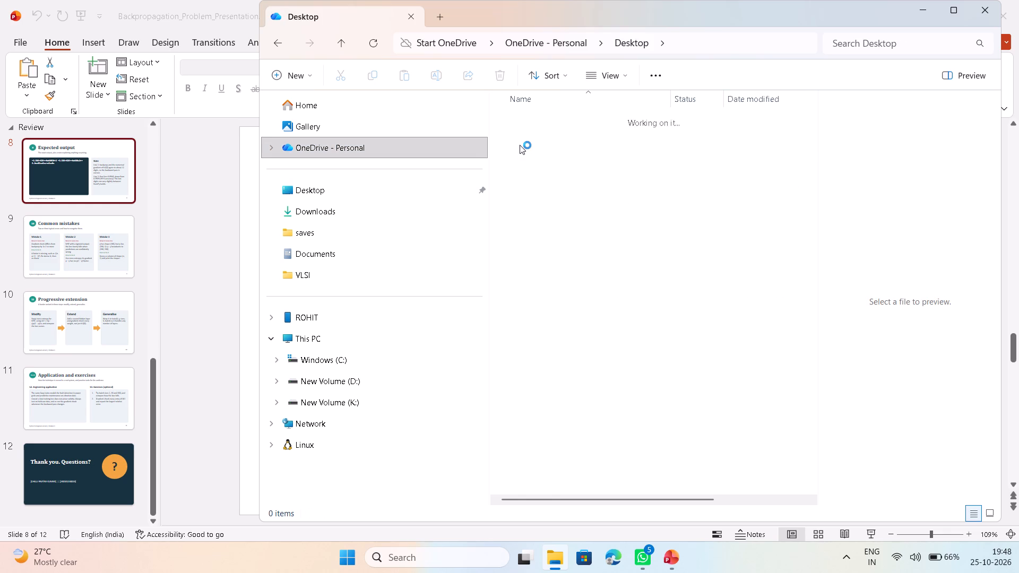
pyautogui.scroll(-11, 540, 219)
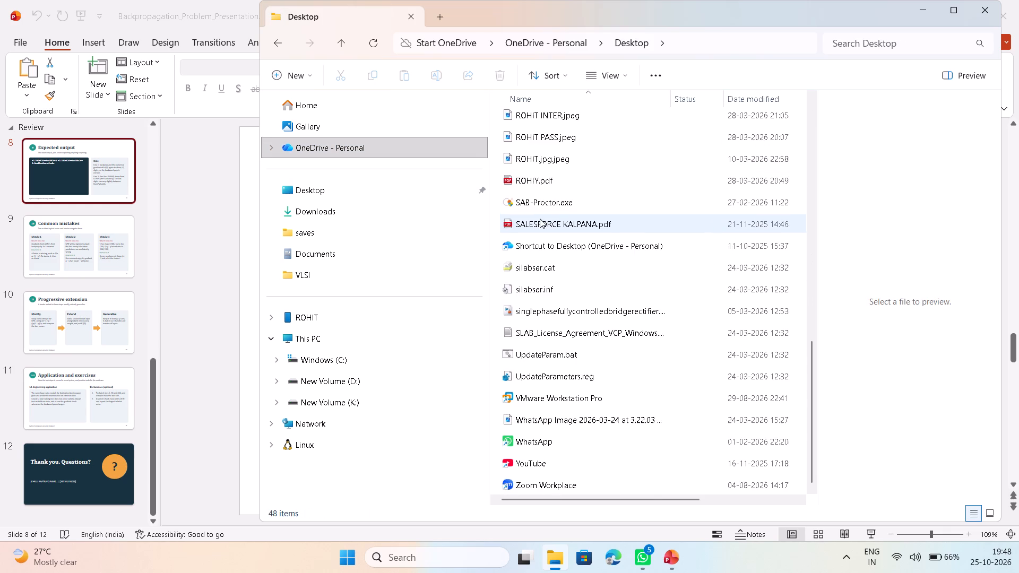
# Look through the whole Documents folder of the personal OneDrive for the uploaded backpropagation presentation.
pyautogui.click(442, 147)
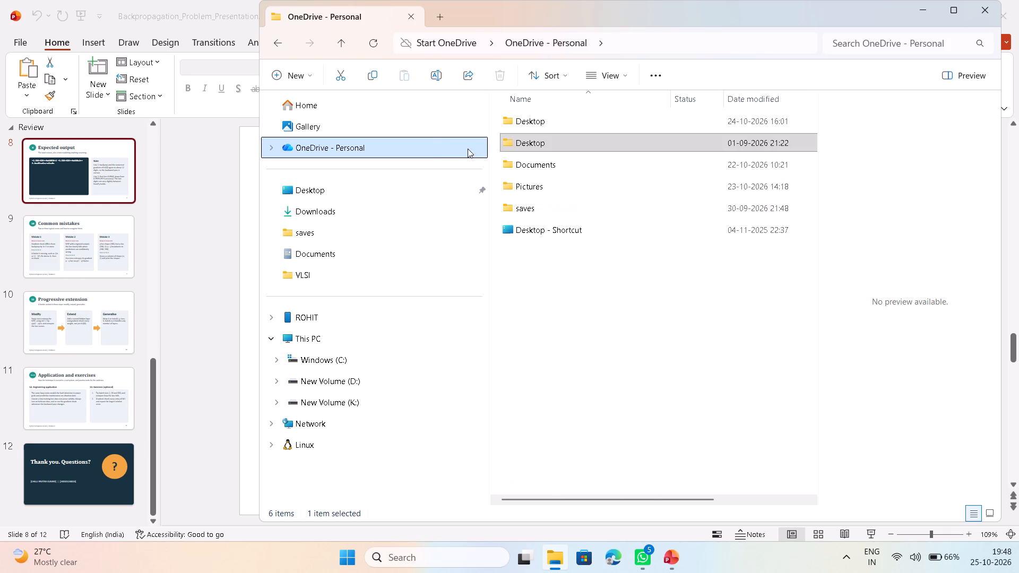
pyautogui.click(541, 163)
pyautogui.doubleClick(541, 163)
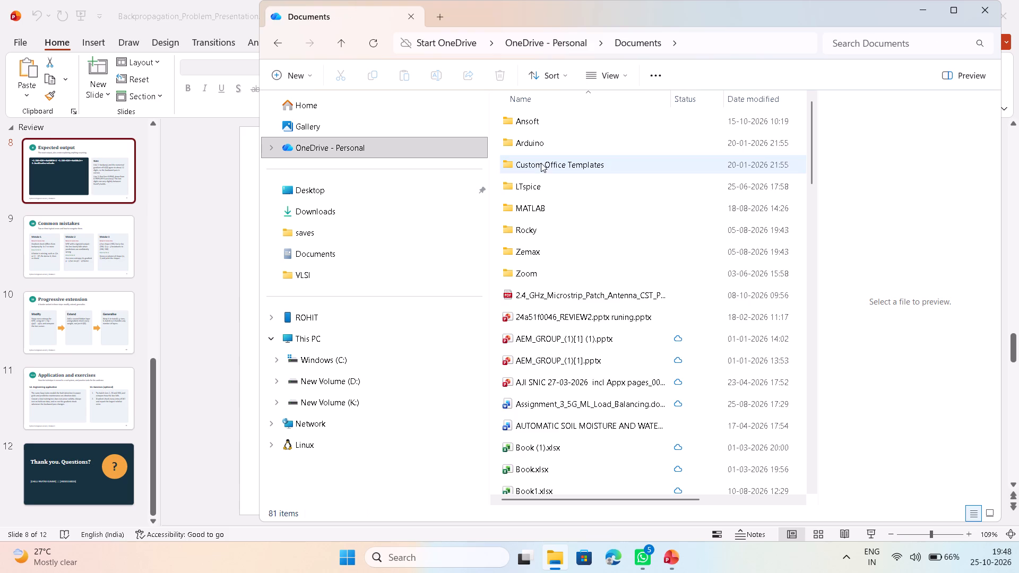
pyautogui.scroll(-6, 547, 197)
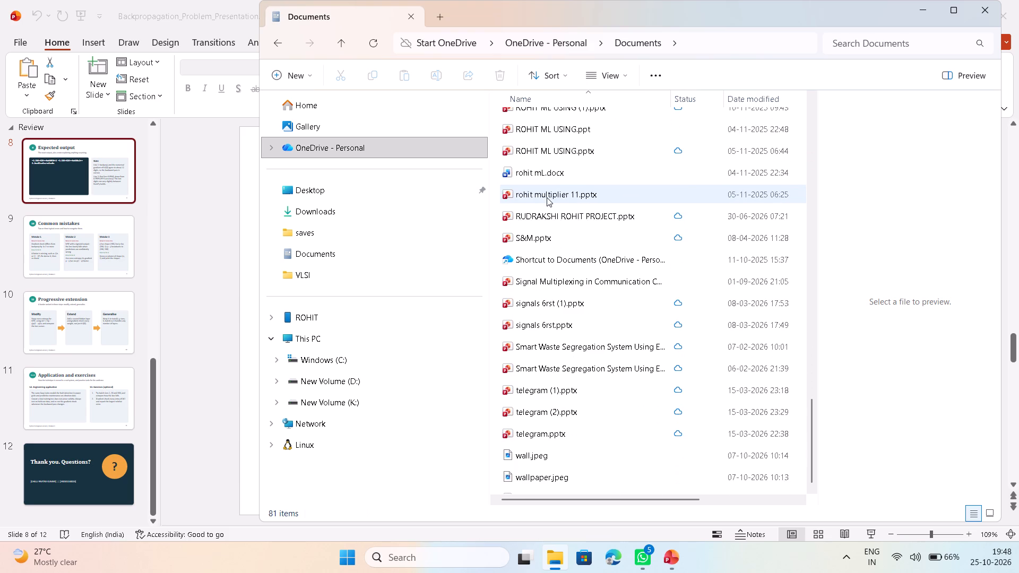
pyautogui.scroll(-2, 547, 197)
pyautogui.scroll(10, 547, 197)
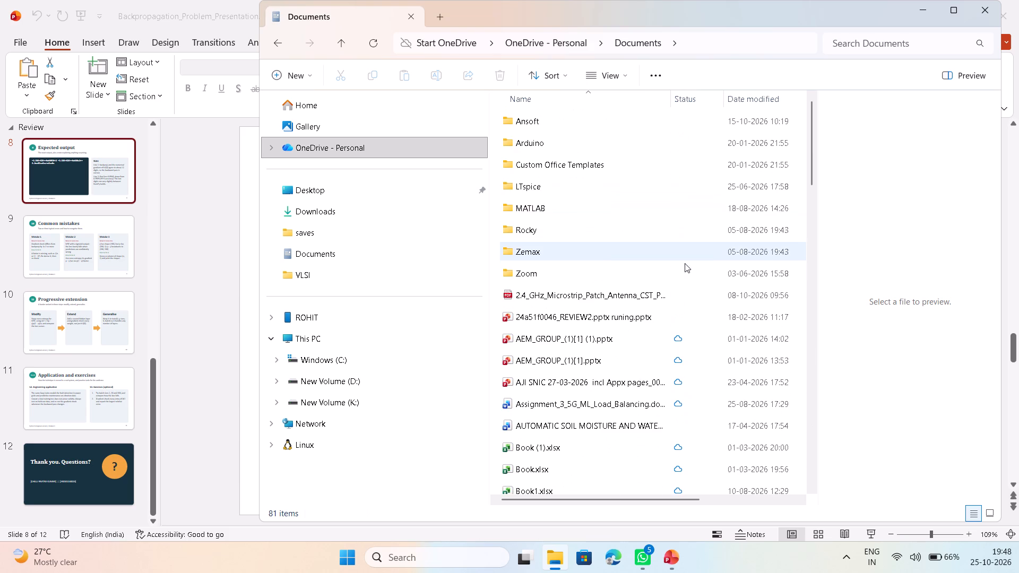
pyautogui.scroll(-12, 699, 266)
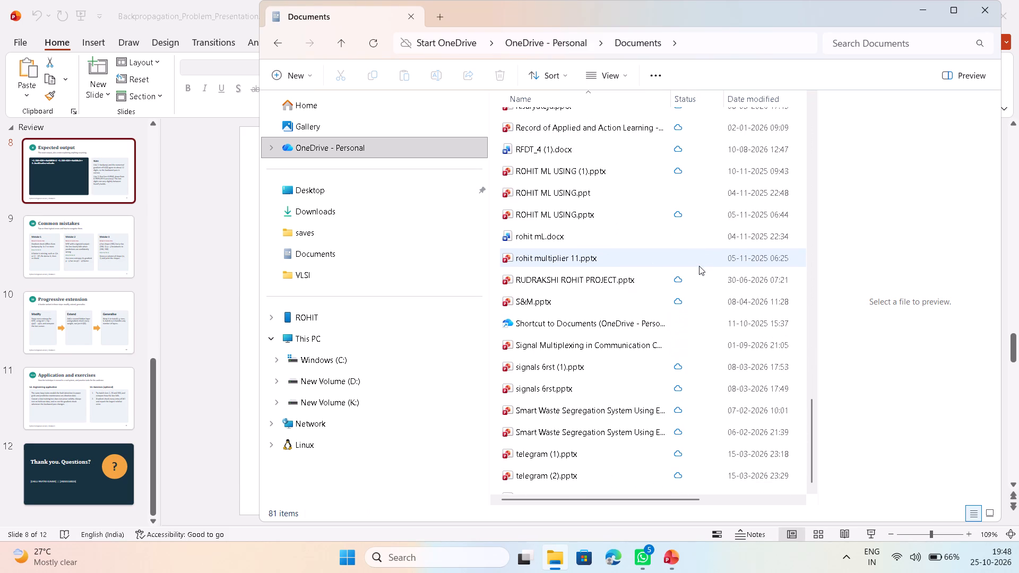
pyautogui.scroll(-3, 699, 266)
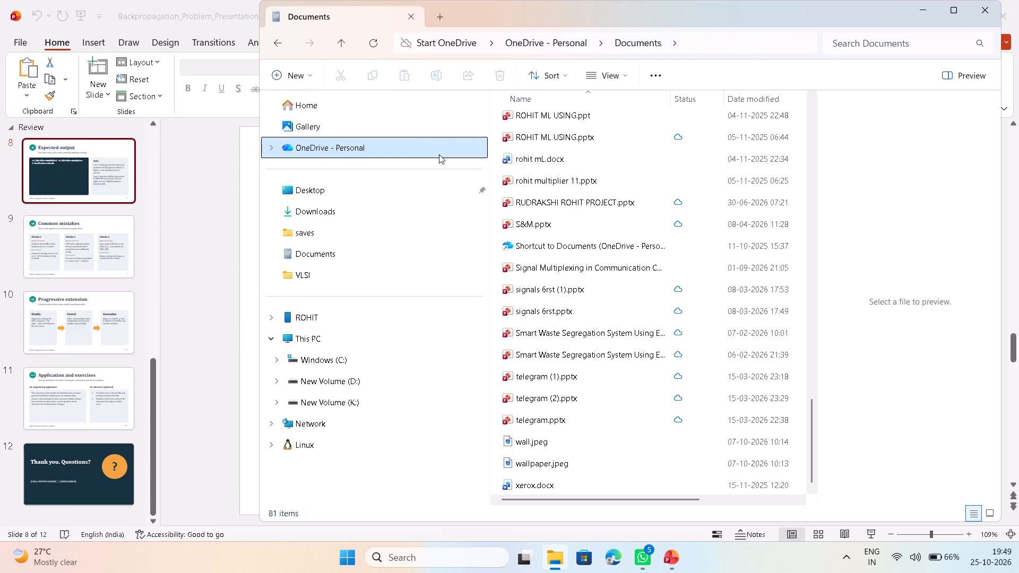
# Check the top level of the personal OneDrive and its Desktop shortcut, and minimise File Explorer.
pyautogui.doubleClick(437, 149)
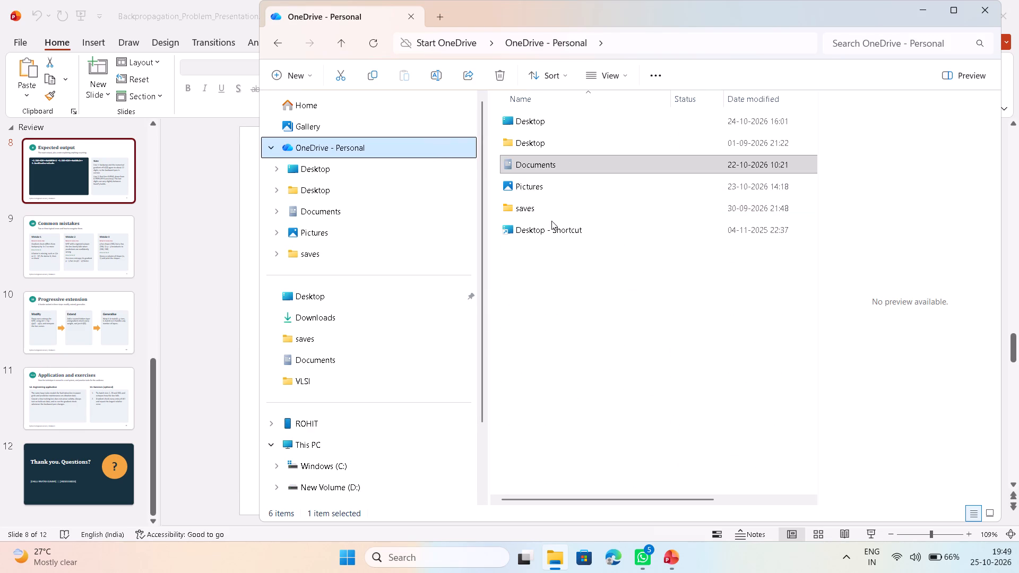
pyautogui.click(558, 232)
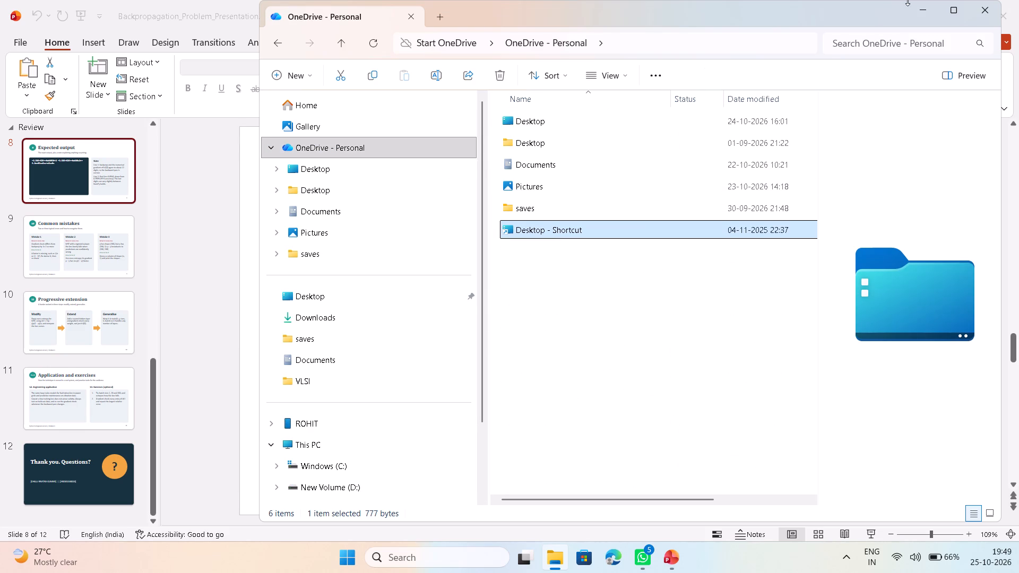
pyautogui.click(926, 11)
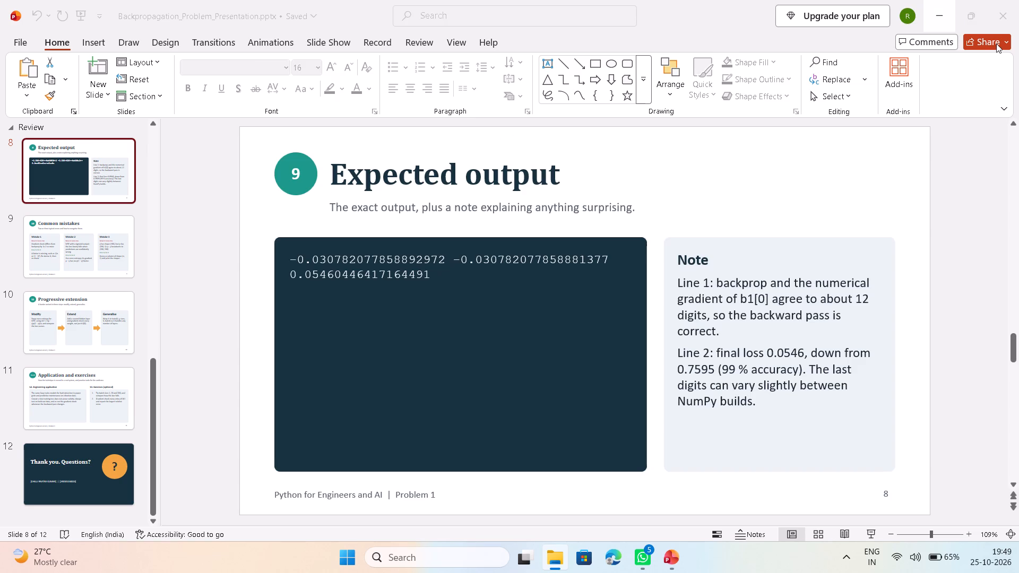
# View the sharing options of Backpropagation_Problem_Presentation in PowerPoint and minimise that presentation's window.
pyautogui.click(996, 44)
pyautogui.click(989, 44)
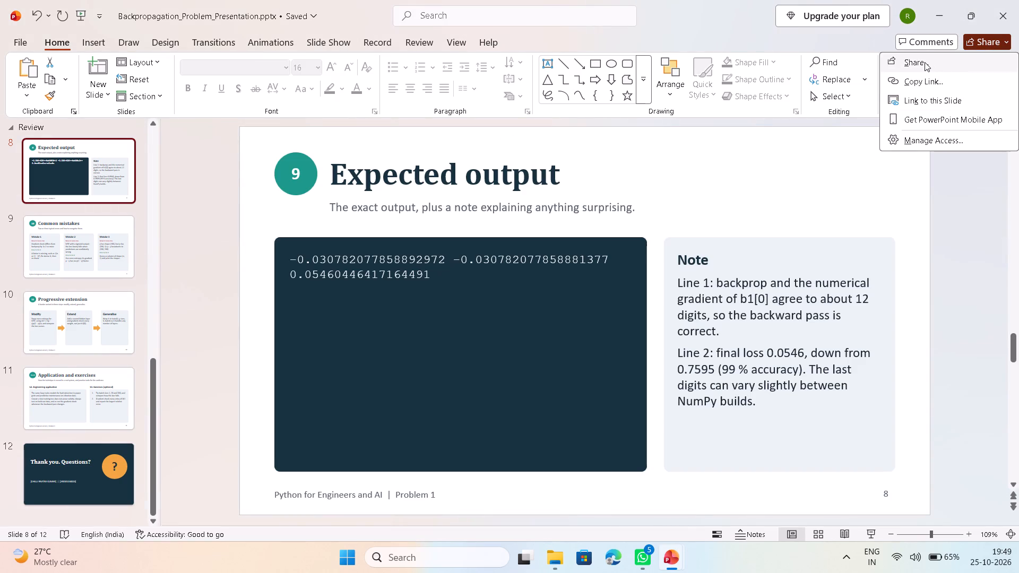
pyautogui.click(937, 16)
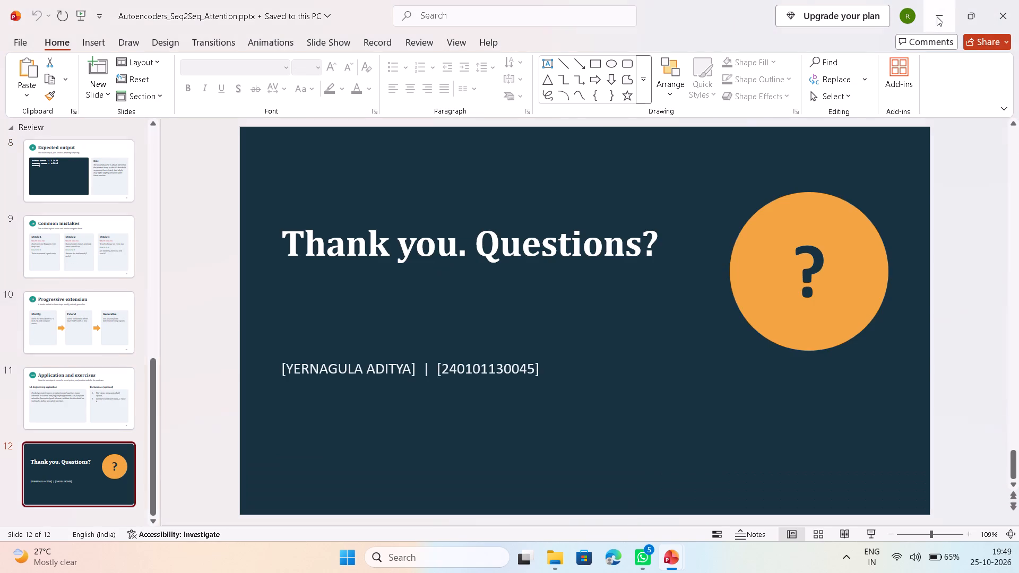